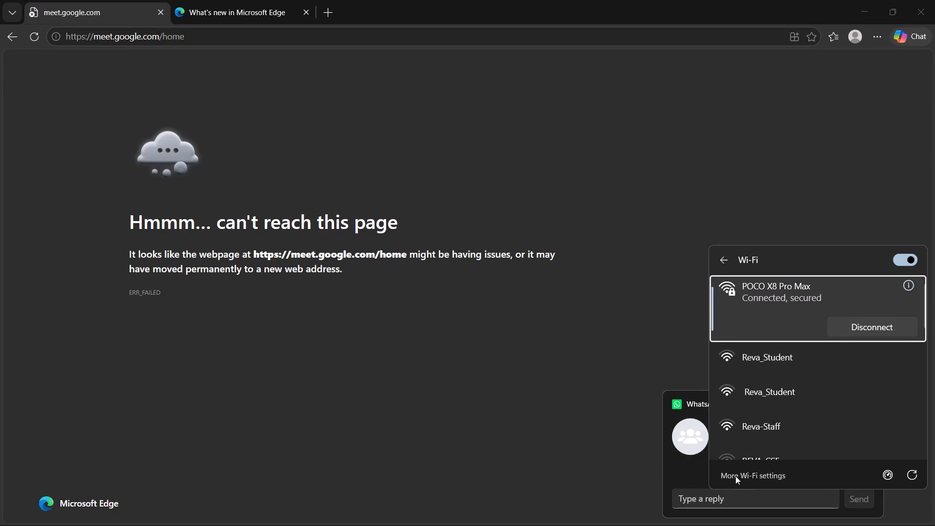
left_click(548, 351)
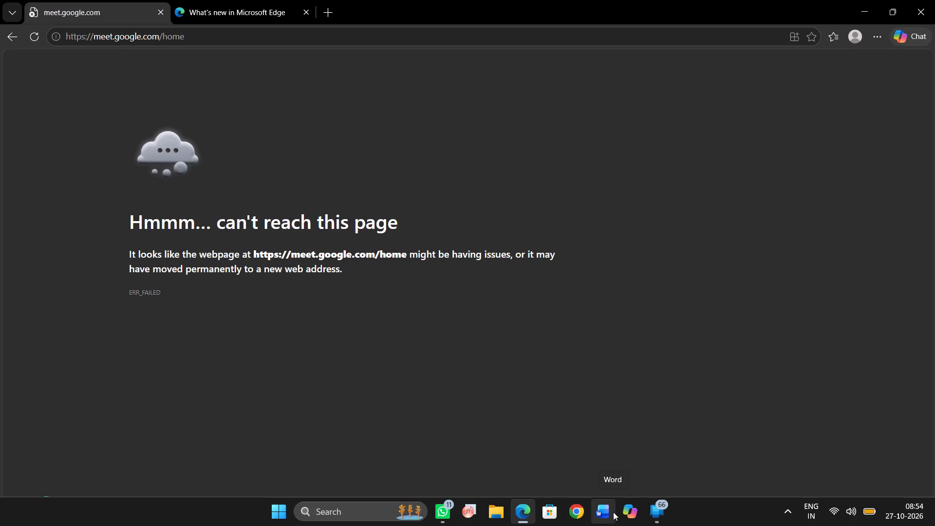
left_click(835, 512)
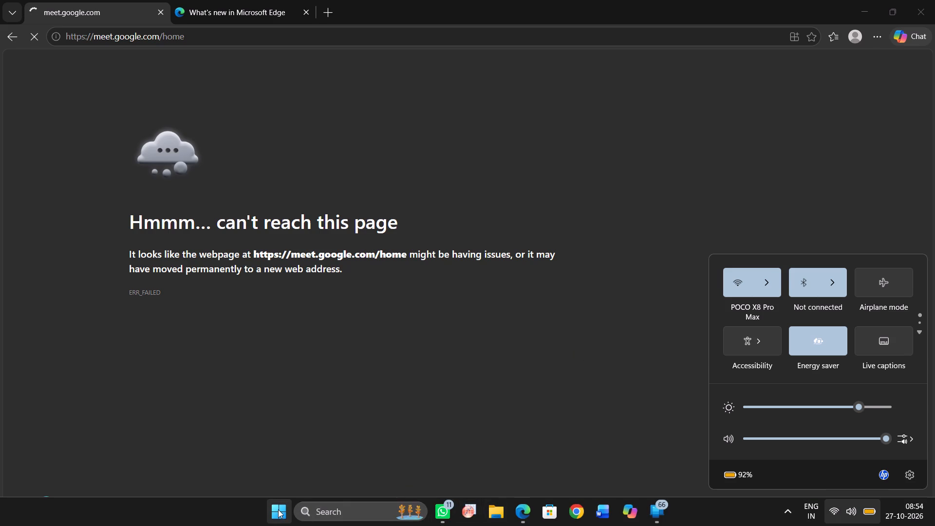
Open the recent Word document "Attendance Template".
left_click(278, 509)
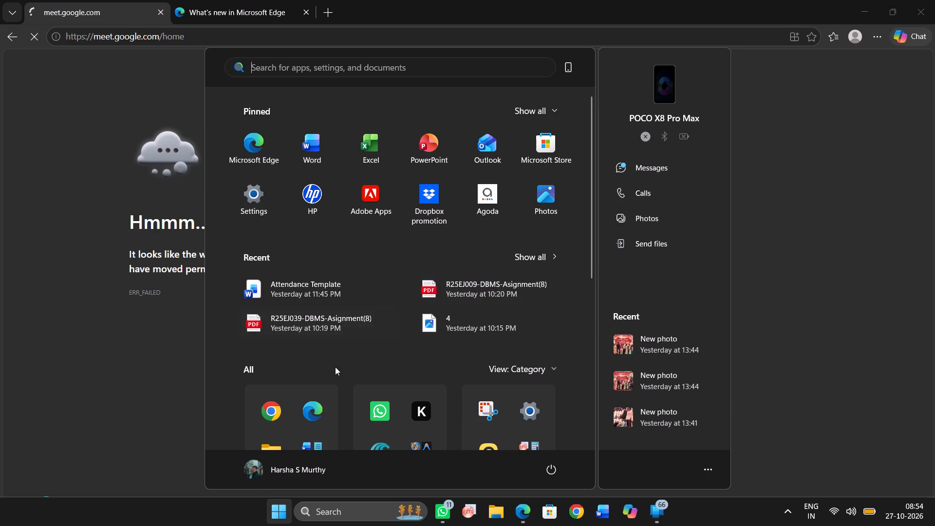
left_click(338, 295)
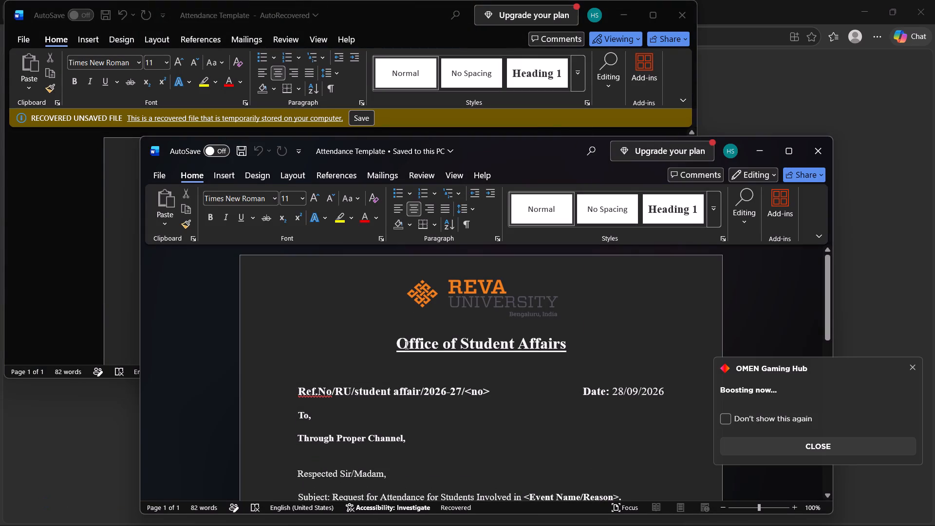
Examine the saved and the auto-recovered Attendance Template documents through to their student tables, and maximize the recovered one.
scroll(406, 345, "down", 3)
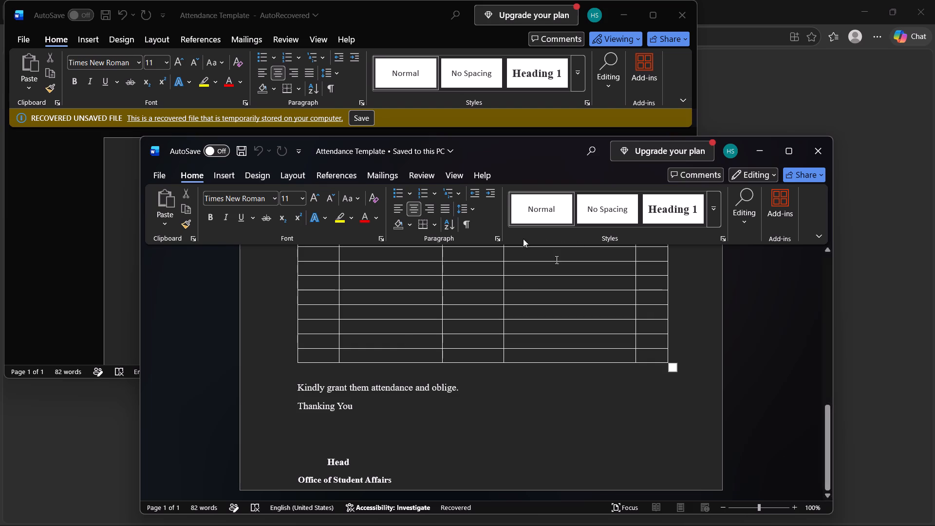
left_click(37, 181)
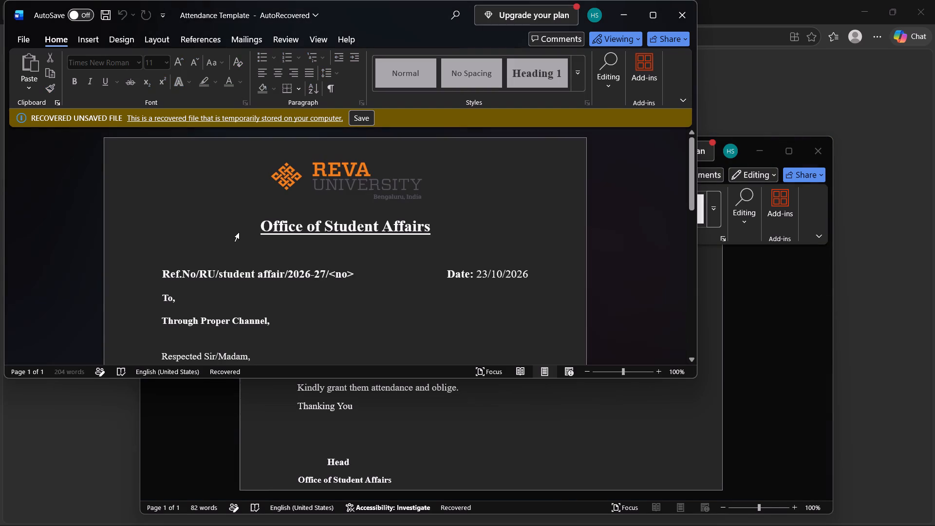
scroll(239, 232, "down", 3)
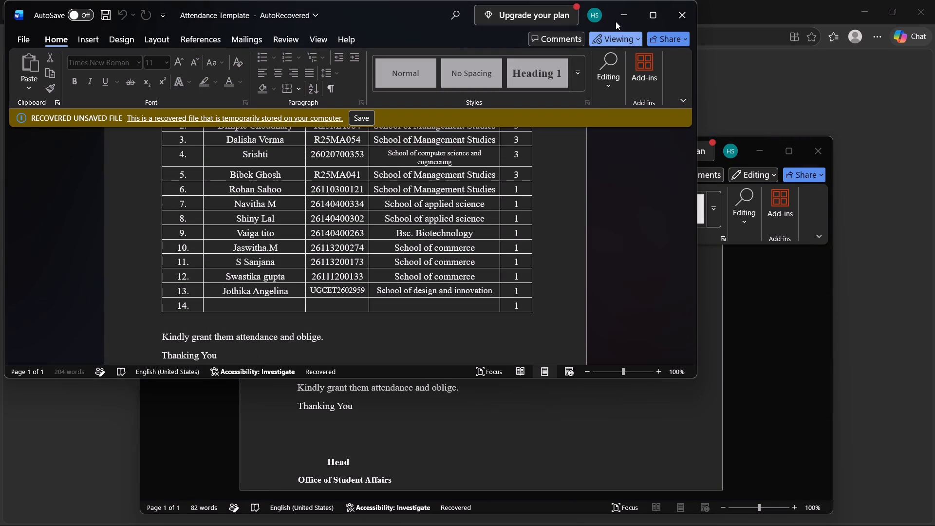
left_click(648, 16)
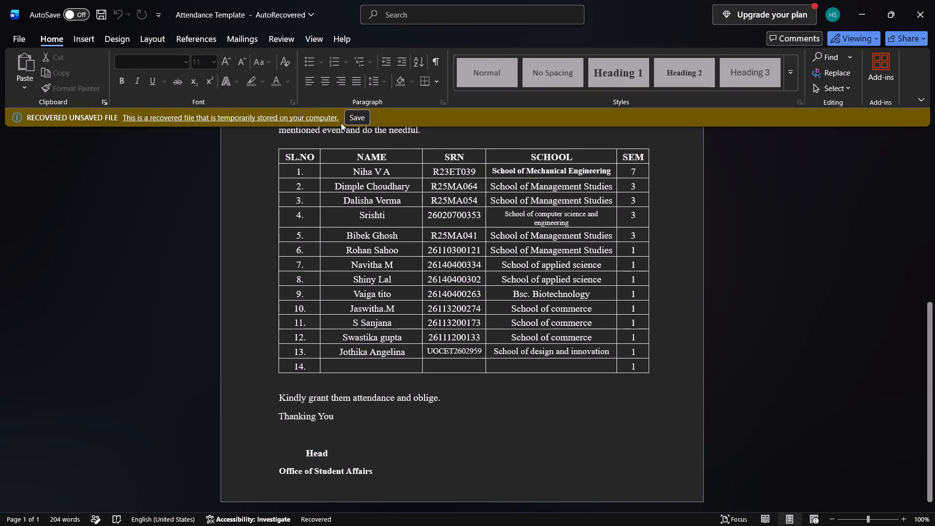
Start saving the recovered Attendance Template file and bring up the available save locations.
left_click(356, 116)
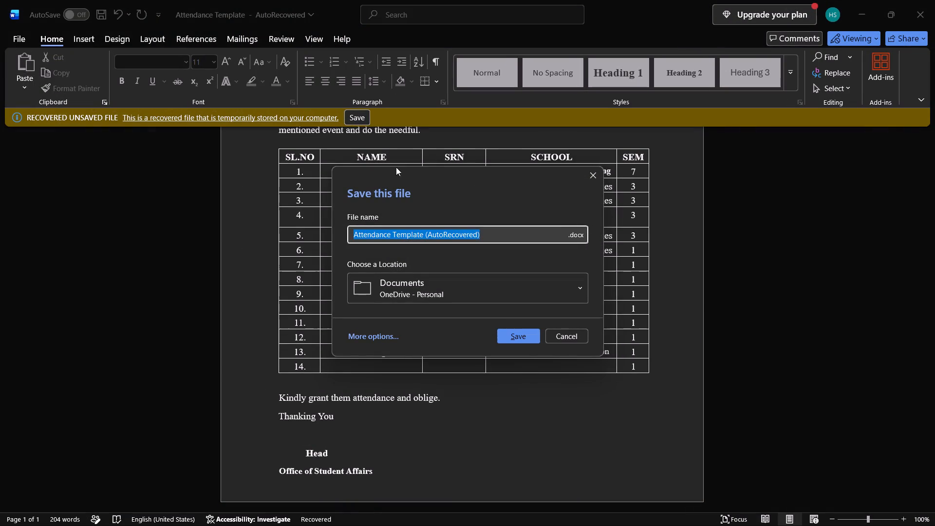
left_click(577, 289)
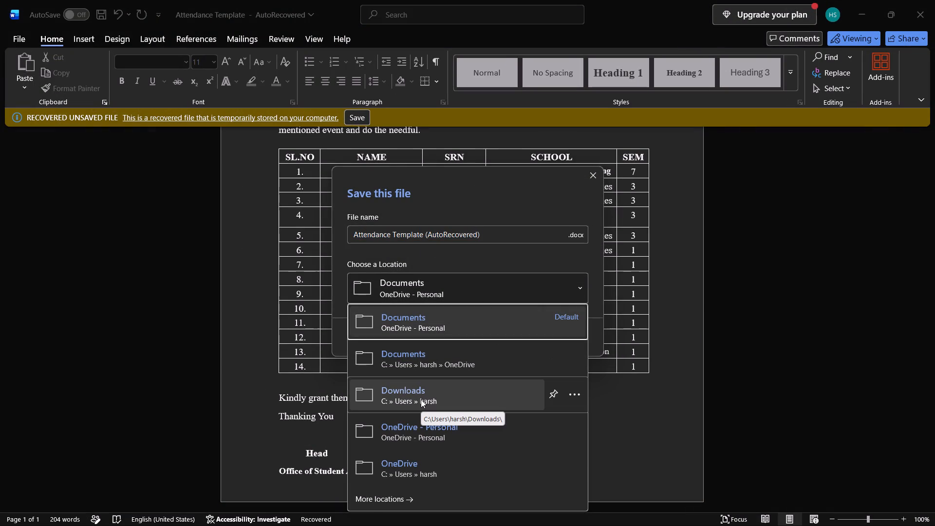
Save the recovered document in the local Downloads folder, keeping the file name Attendance Template (AutoRecovered).
left_click(421, 399)
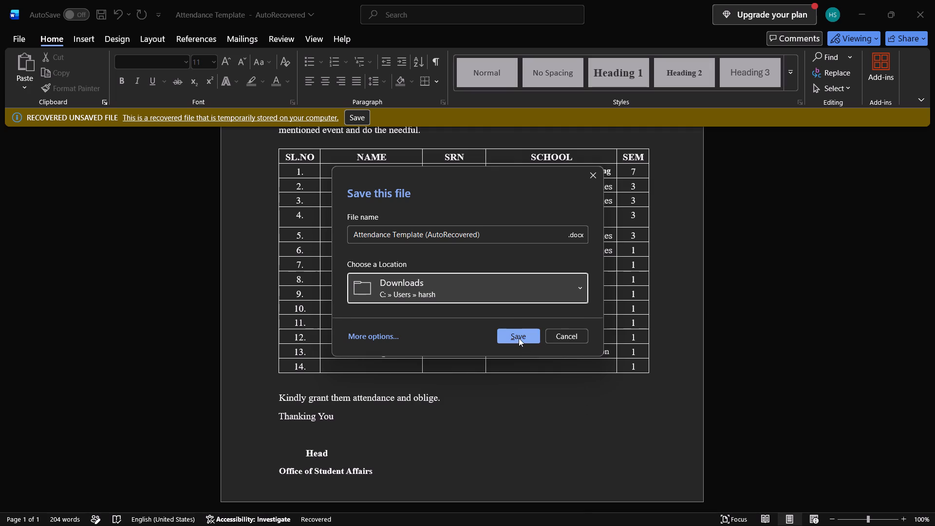
left_click(519, 338)
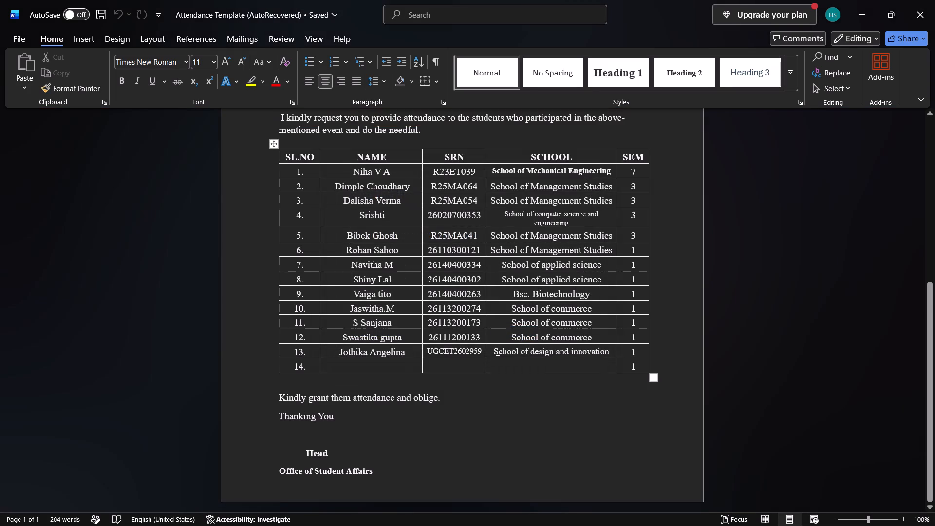
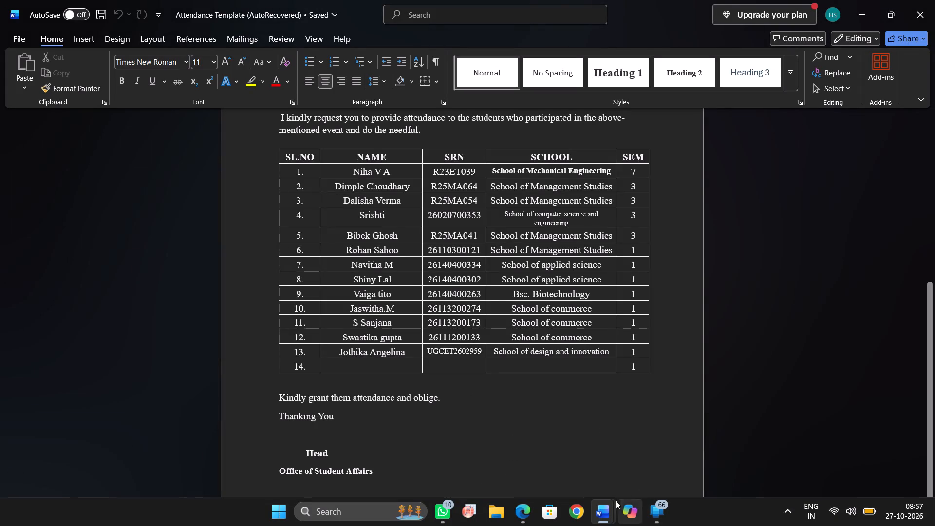
left_click(643, 466)
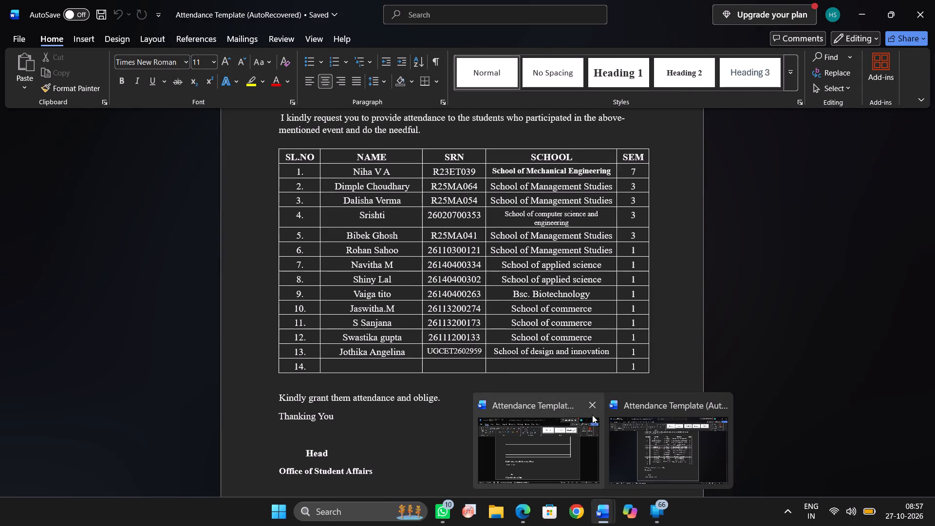
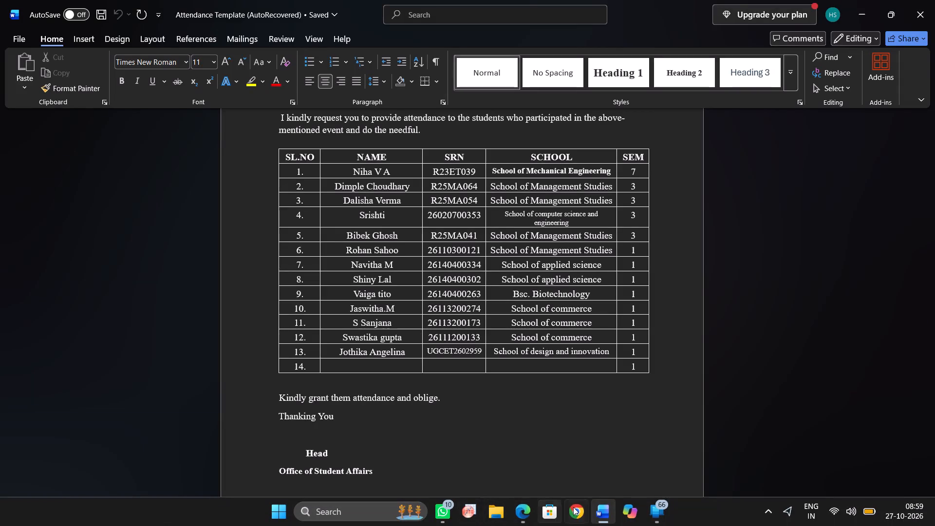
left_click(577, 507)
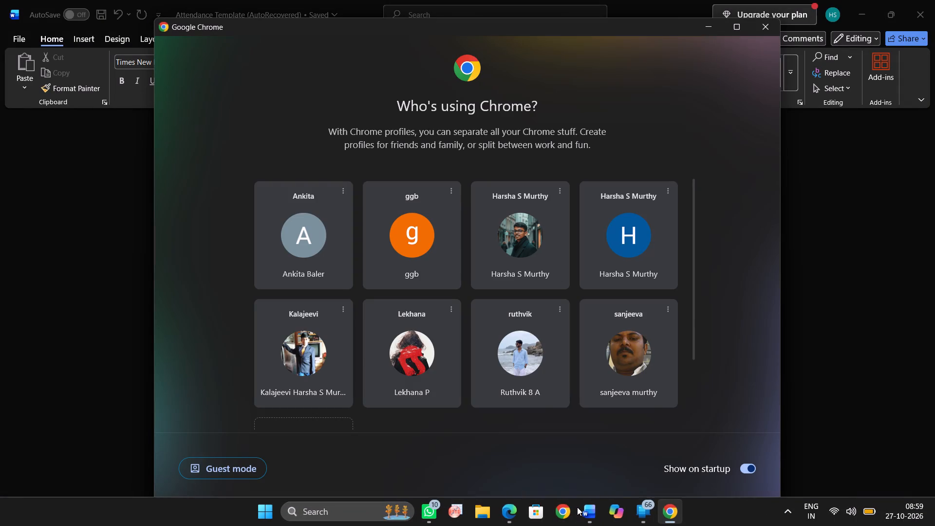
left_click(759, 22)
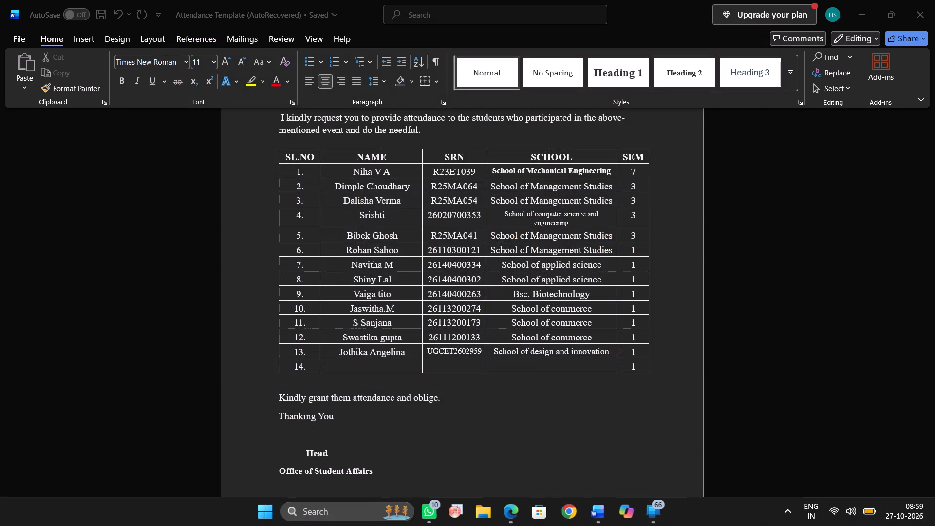
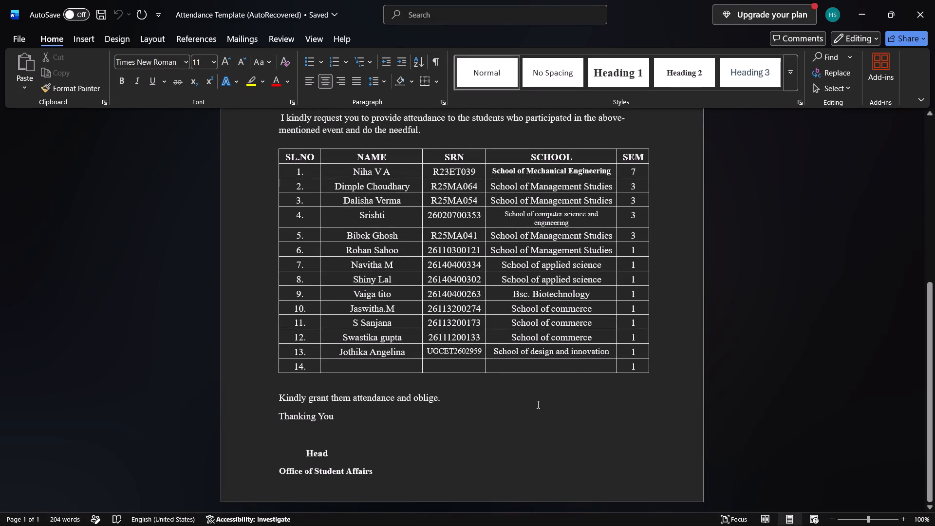
Clear the name, SRN and school entries from row 4 of the student table, keeping its semester value.
double_click(353, 214)
left_click(397, 215)
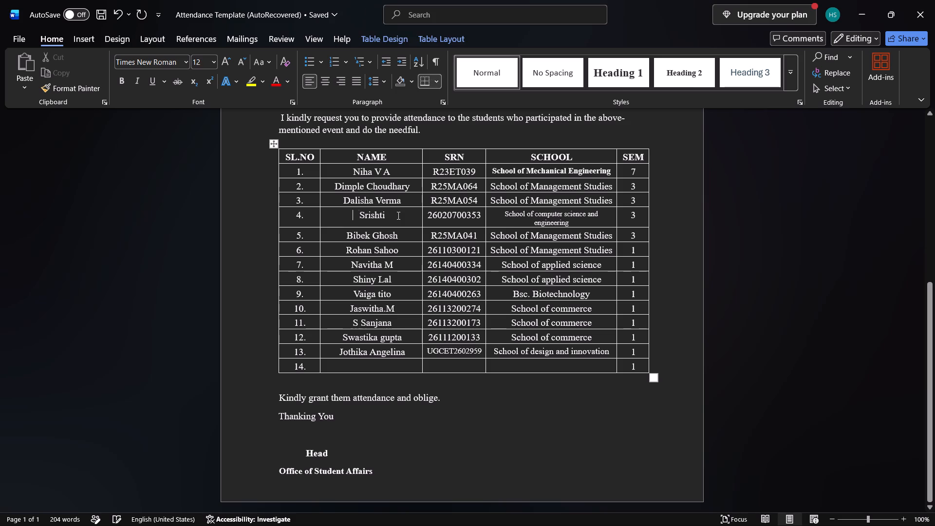
key("BackSpace")
key("BackSpace")
key("BackSpace")
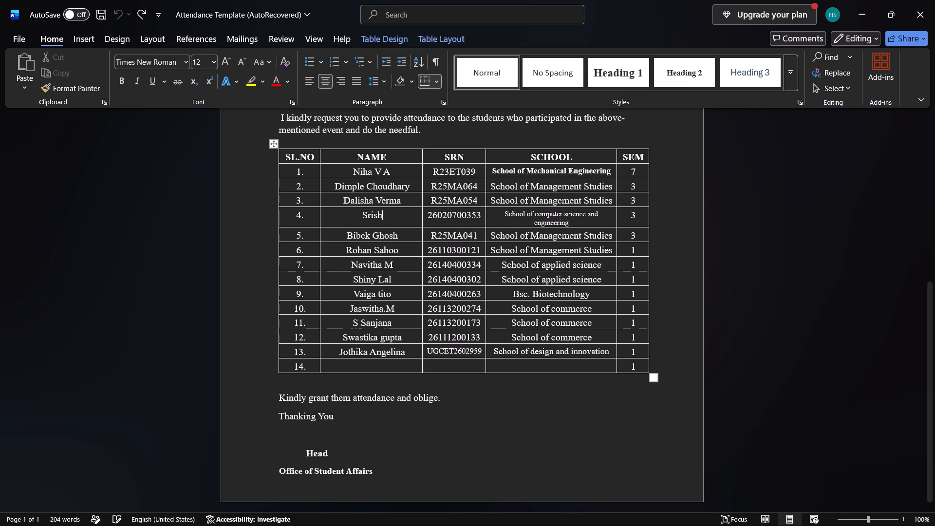
key("BackSpace")
key("BackSpace")
key("BackSpace")
key("BackSpace")
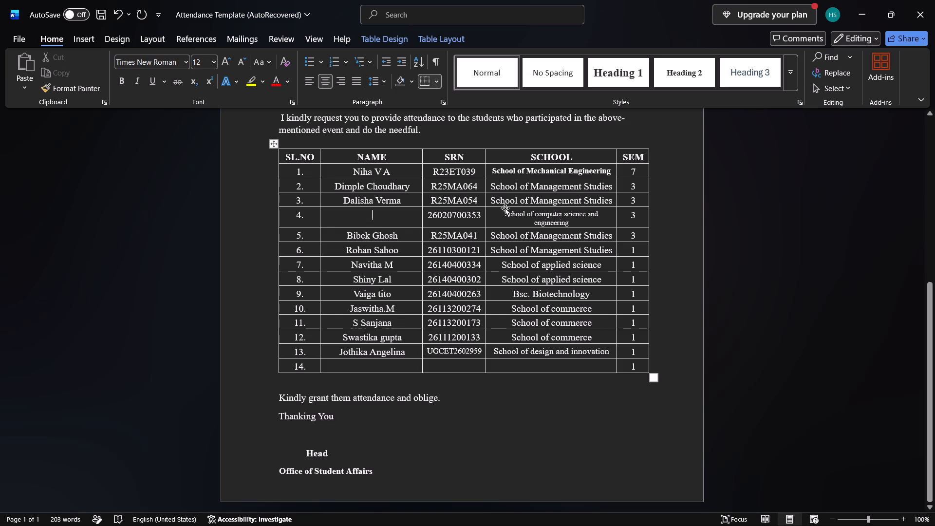
double_click(481, 215)
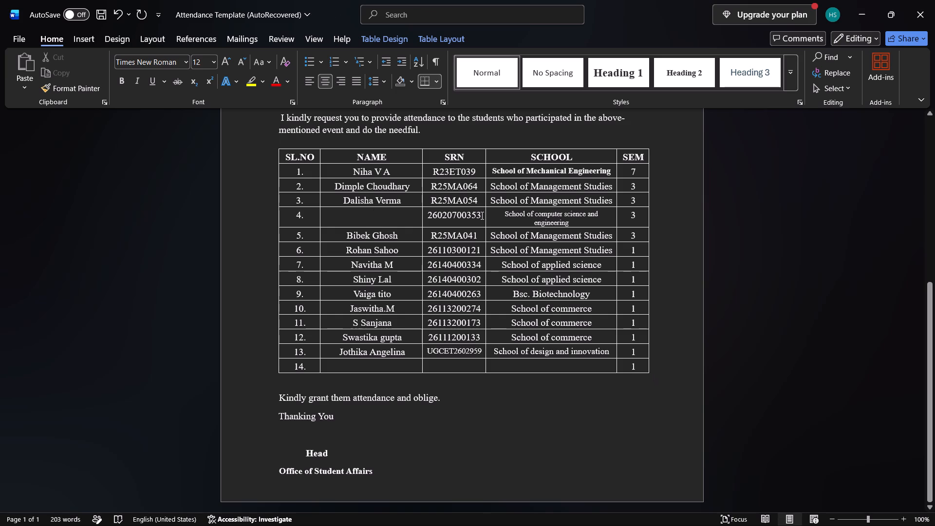
triple_click(481, 215)
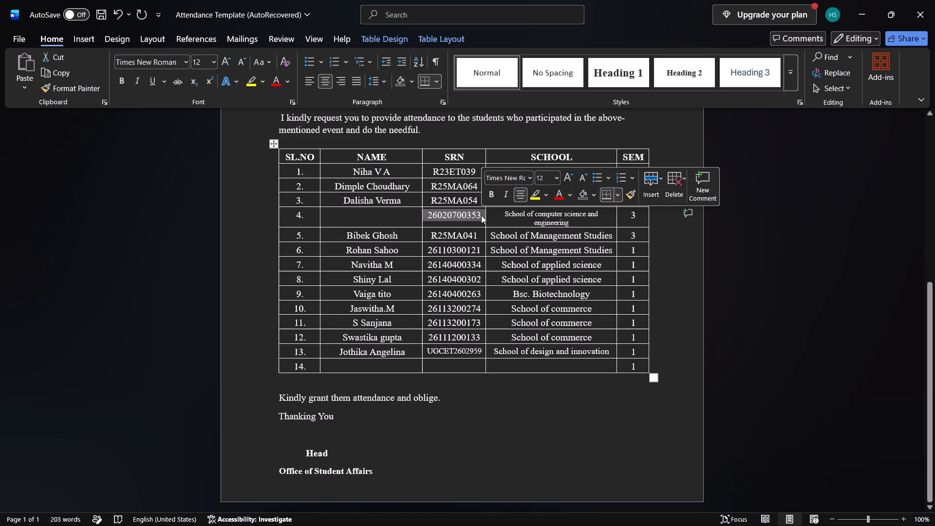
key("Delete")
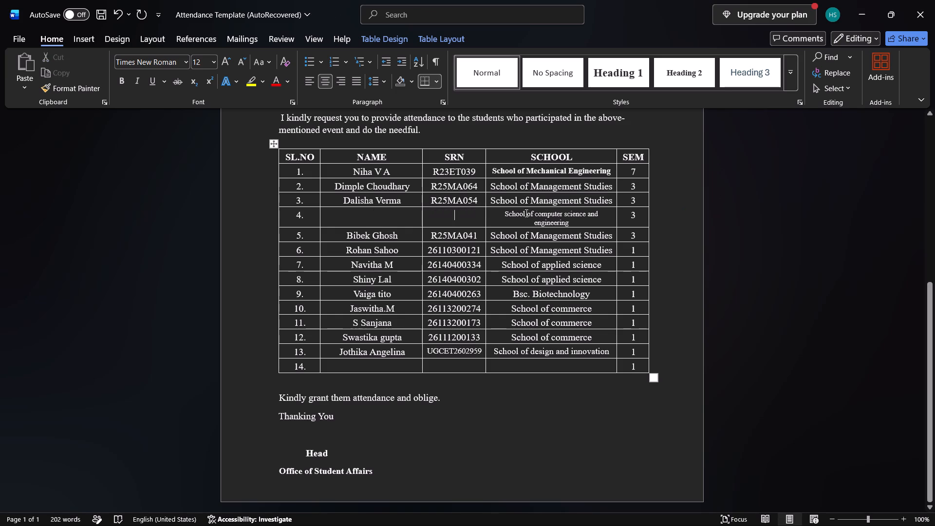
left_click_drag(506, 215, 573, 218)
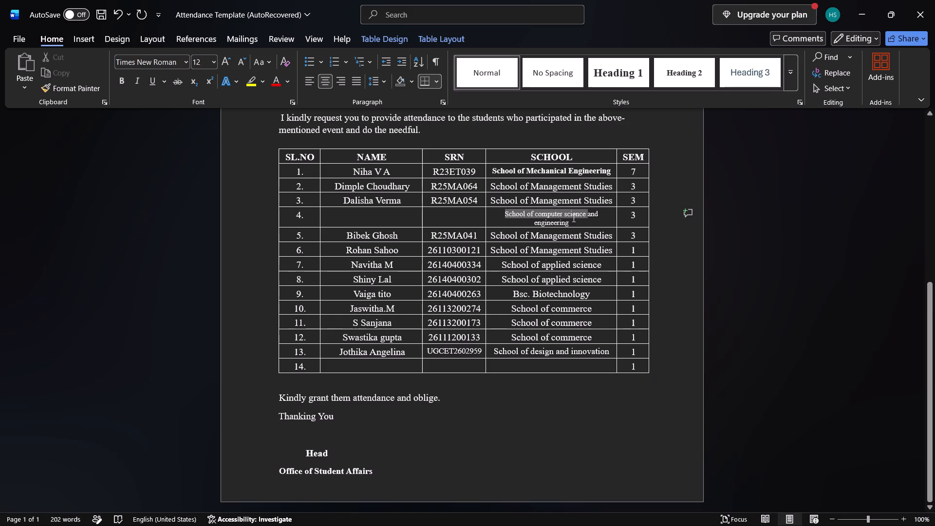
left_click_drag(573, 218, 573, 224)
key("BackSpace")
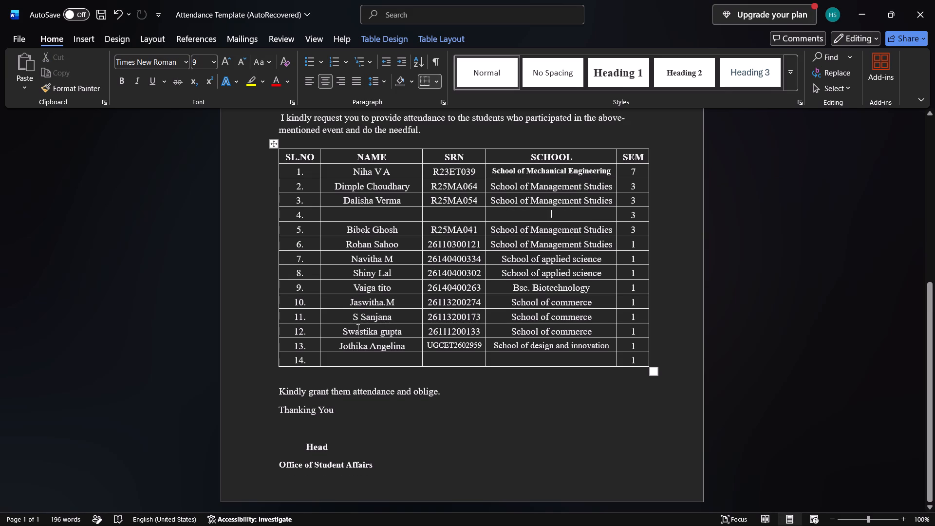
Clear the name, SRN and school entries from rows 11, 12 and 13 of the student table.
left_click_drag(347, 317, 510, 318)
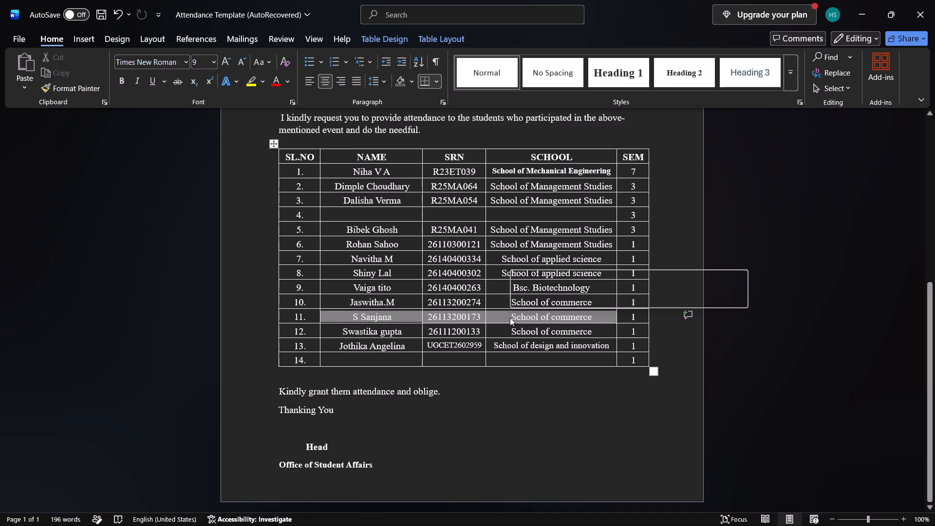
key("Delete")
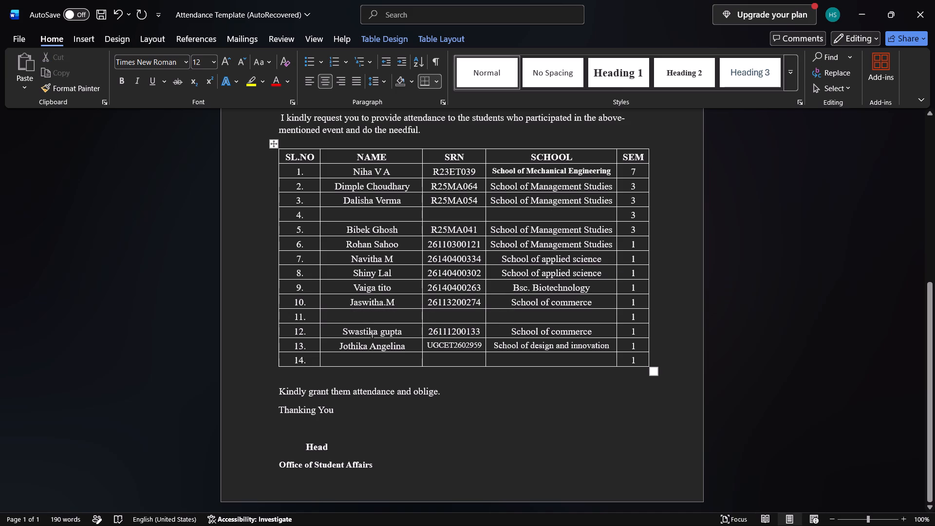
left_click_drag(339, 333, 572, 338)
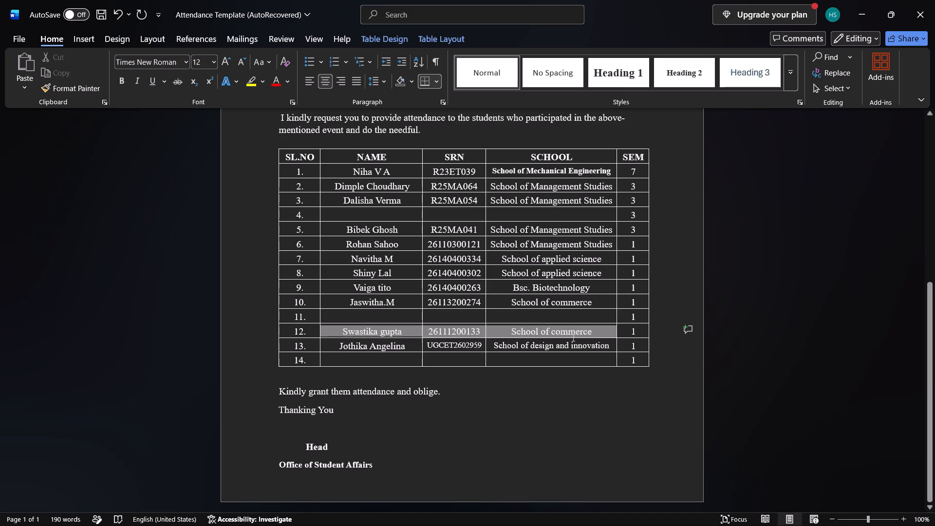
left_click_drag(572, 338, 573, 348)
key("Delete")
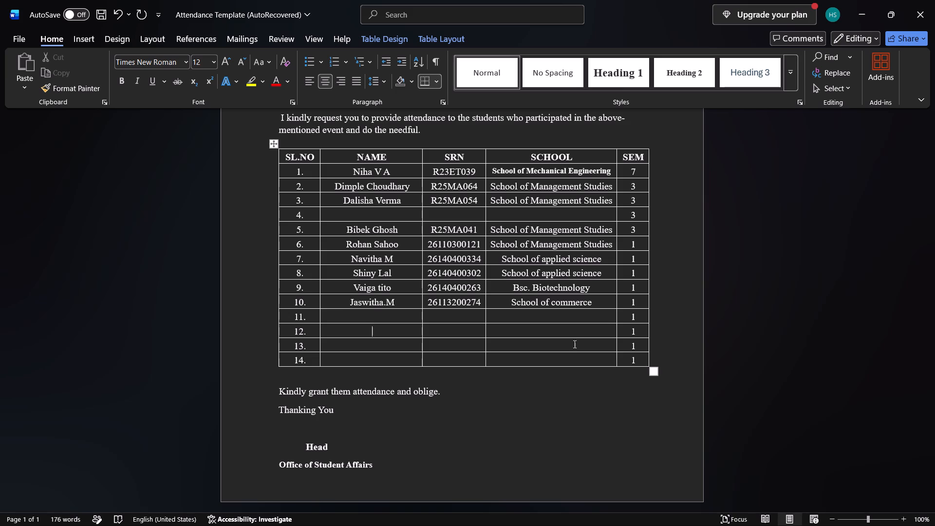
Fill row 4 with the replacement student's full name, accepting the suggested completion, and that student's SRN.
left_click(367, 217)
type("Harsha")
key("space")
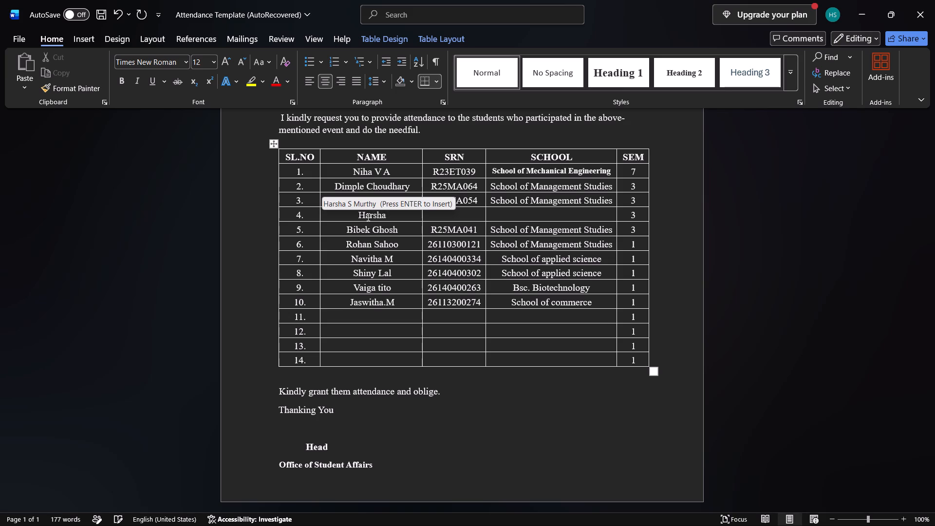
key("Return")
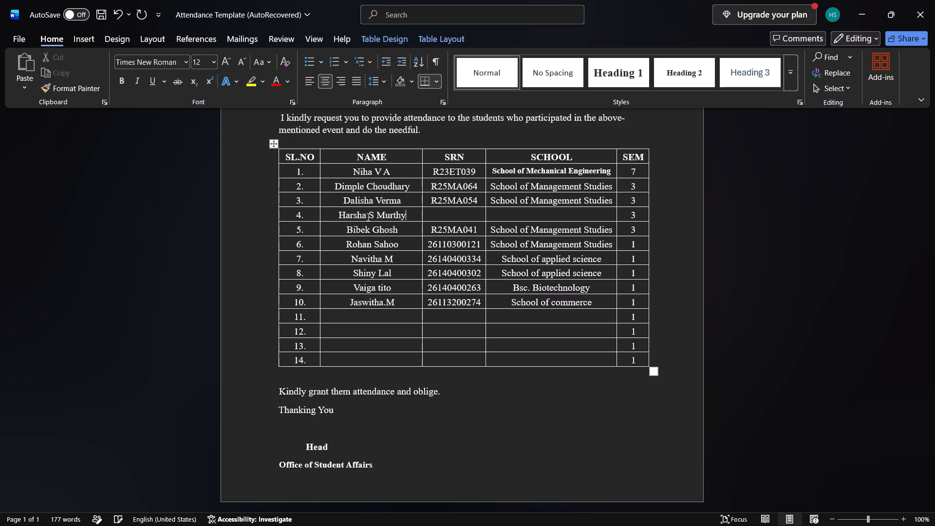
left_click(433, 212)
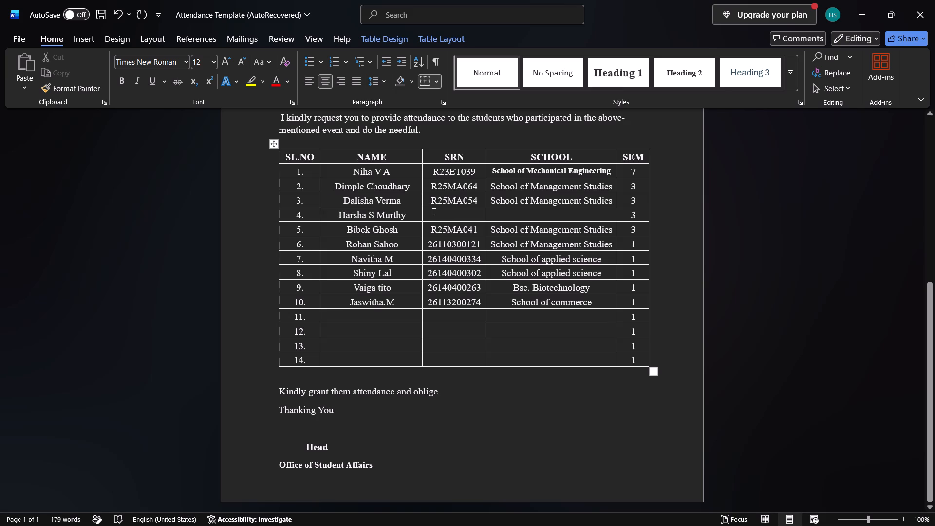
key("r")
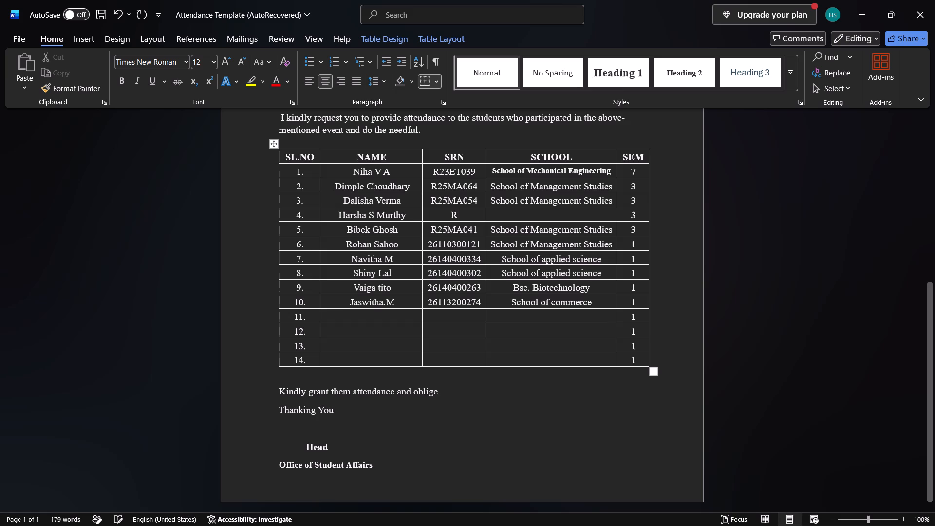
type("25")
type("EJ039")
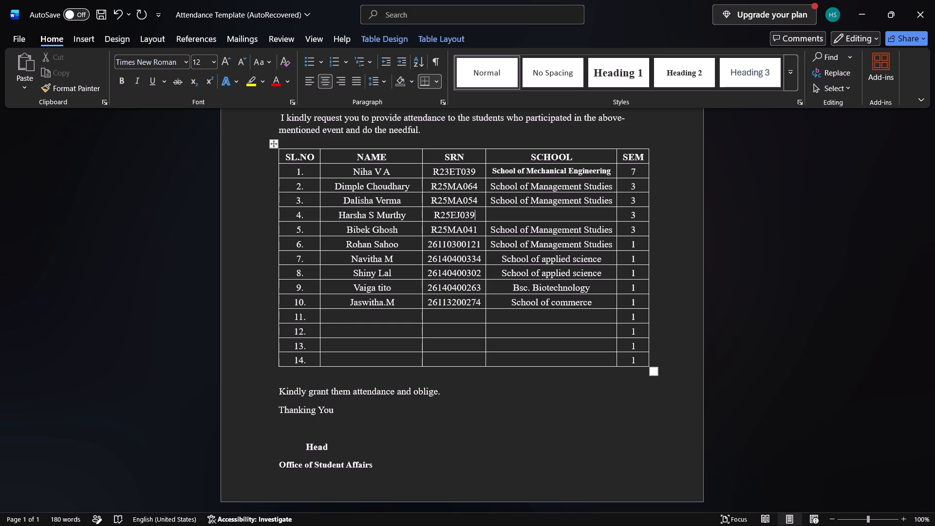
Enter the replacement student's school in row 4, beginning with "Sc".
left_click(497, 215)
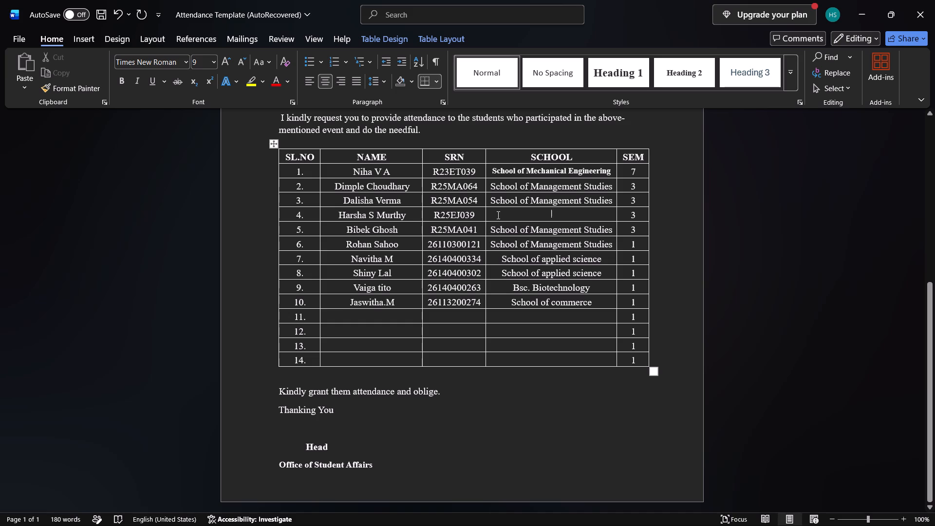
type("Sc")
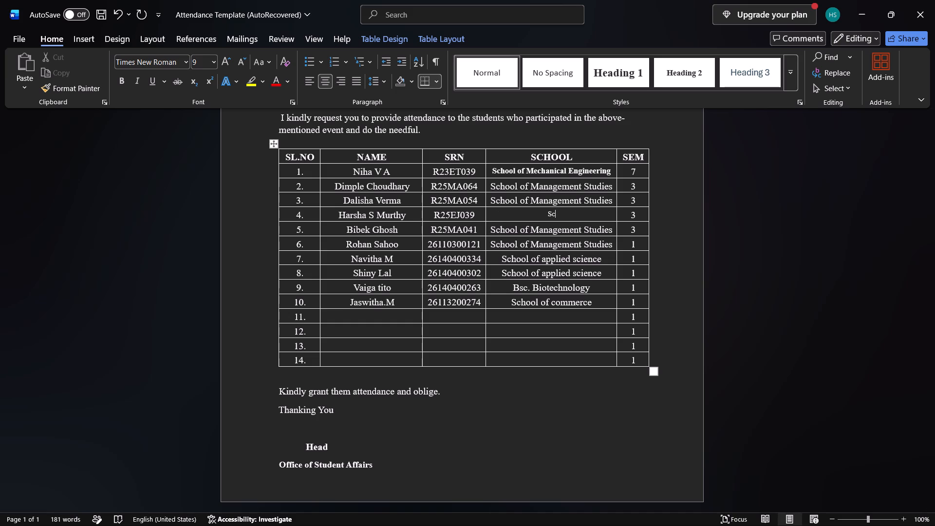
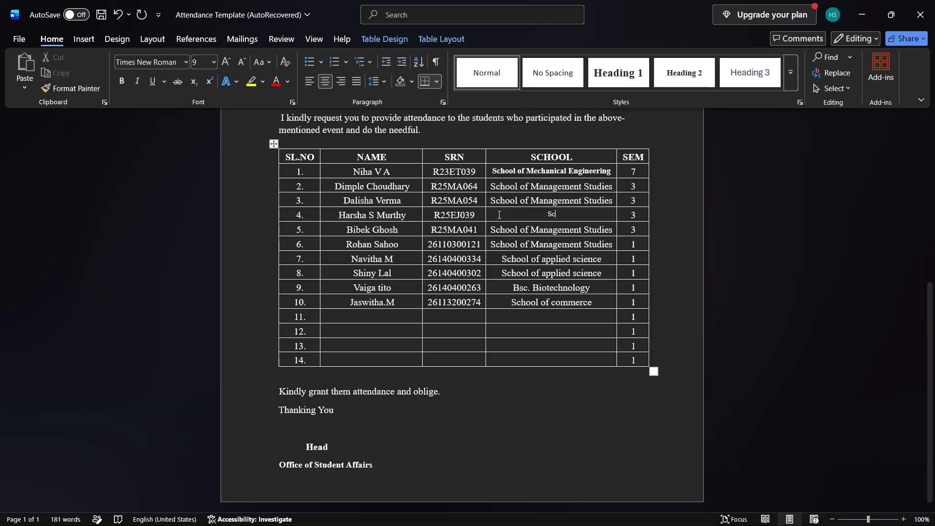
Place the insertion point at the start of the partial "Sc" school entry in row 4 of the student table.
left_click(498, 214)
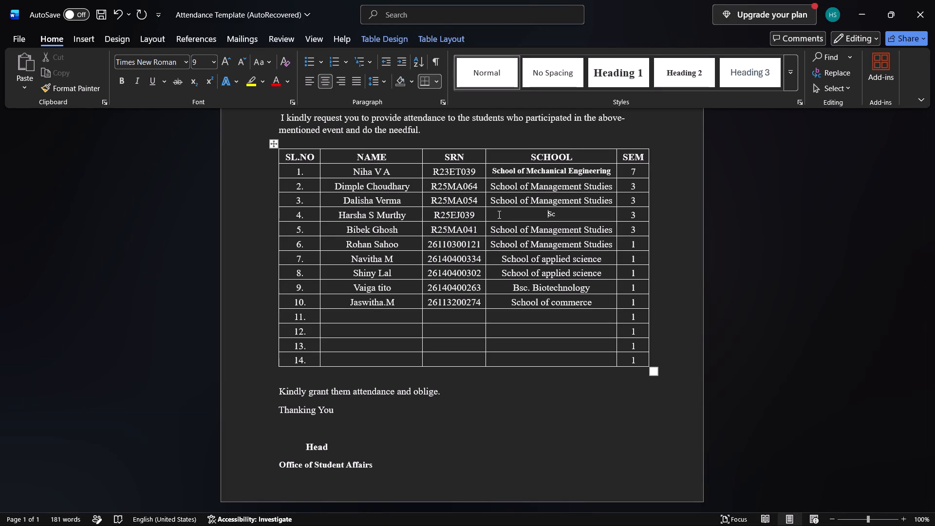
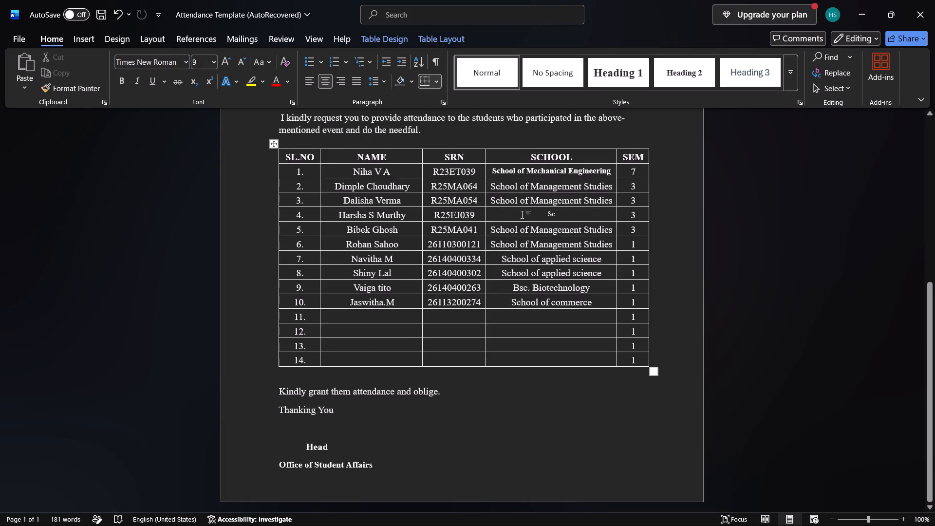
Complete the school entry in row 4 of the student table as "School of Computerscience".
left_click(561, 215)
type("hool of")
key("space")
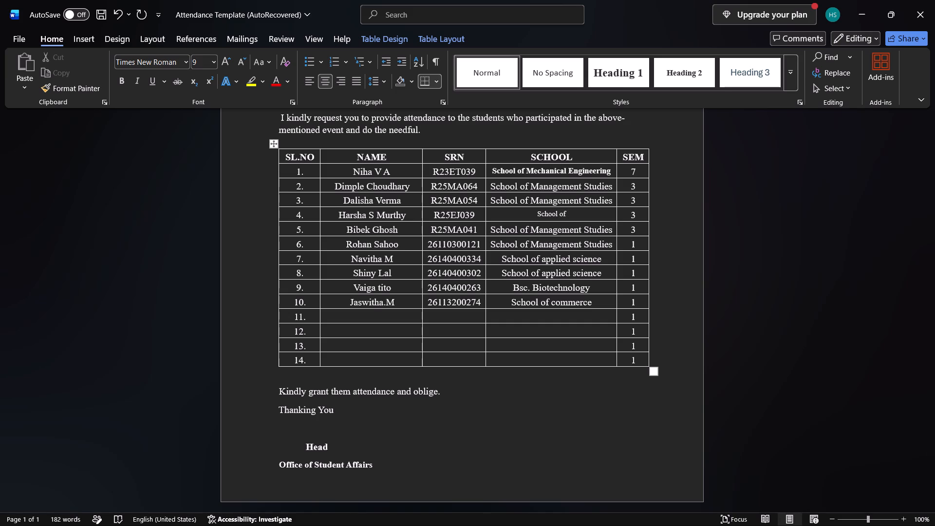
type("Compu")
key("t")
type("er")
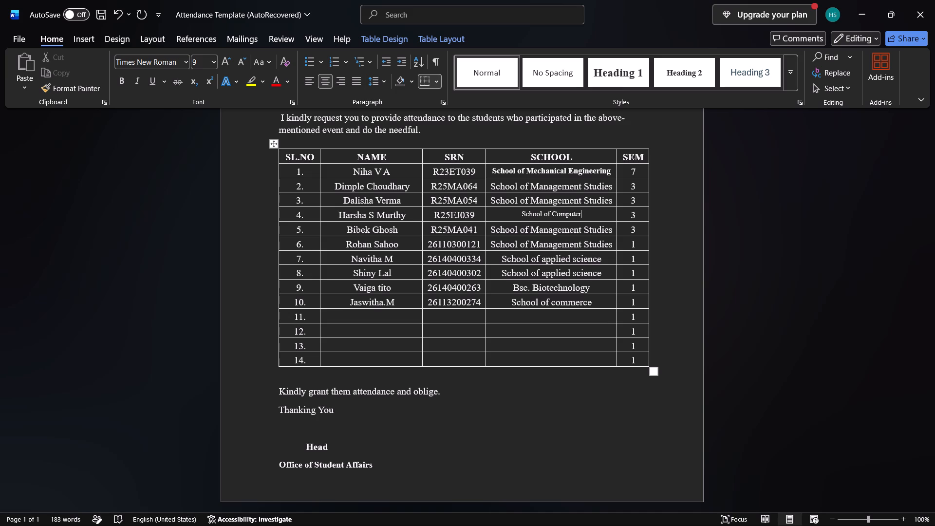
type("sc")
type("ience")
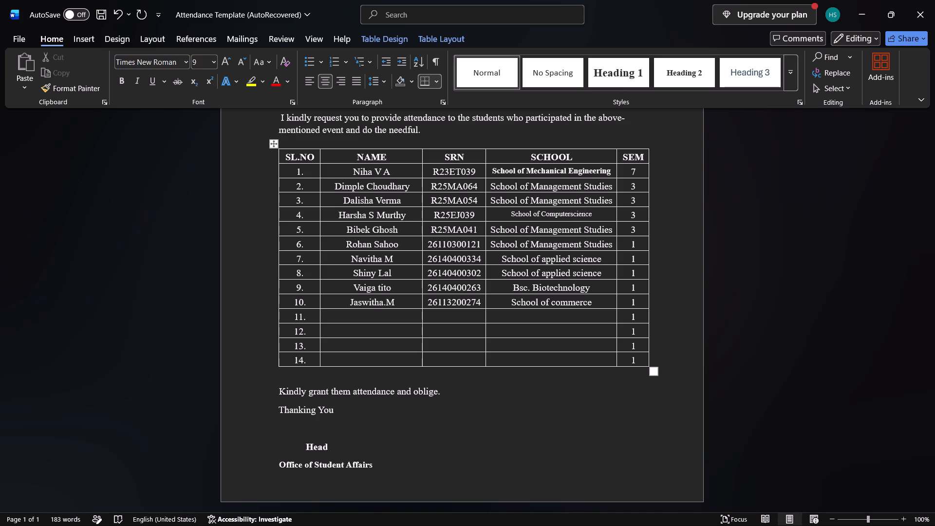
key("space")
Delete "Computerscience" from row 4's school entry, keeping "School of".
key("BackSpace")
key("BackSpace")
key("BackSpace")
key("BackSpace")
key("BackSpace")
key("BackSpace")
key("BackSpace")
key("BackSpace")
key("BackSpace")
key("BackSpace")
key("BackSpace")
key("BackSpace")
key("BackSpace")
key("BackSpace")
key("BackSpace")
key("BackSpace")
Undo the new row 4 entries, the clearing of rows 11 to 13, and the clearing of row 4's original school.
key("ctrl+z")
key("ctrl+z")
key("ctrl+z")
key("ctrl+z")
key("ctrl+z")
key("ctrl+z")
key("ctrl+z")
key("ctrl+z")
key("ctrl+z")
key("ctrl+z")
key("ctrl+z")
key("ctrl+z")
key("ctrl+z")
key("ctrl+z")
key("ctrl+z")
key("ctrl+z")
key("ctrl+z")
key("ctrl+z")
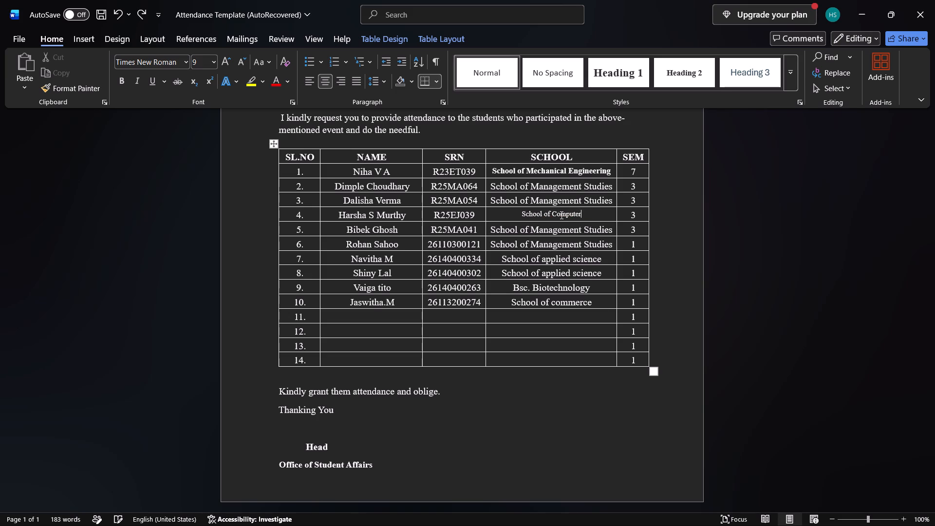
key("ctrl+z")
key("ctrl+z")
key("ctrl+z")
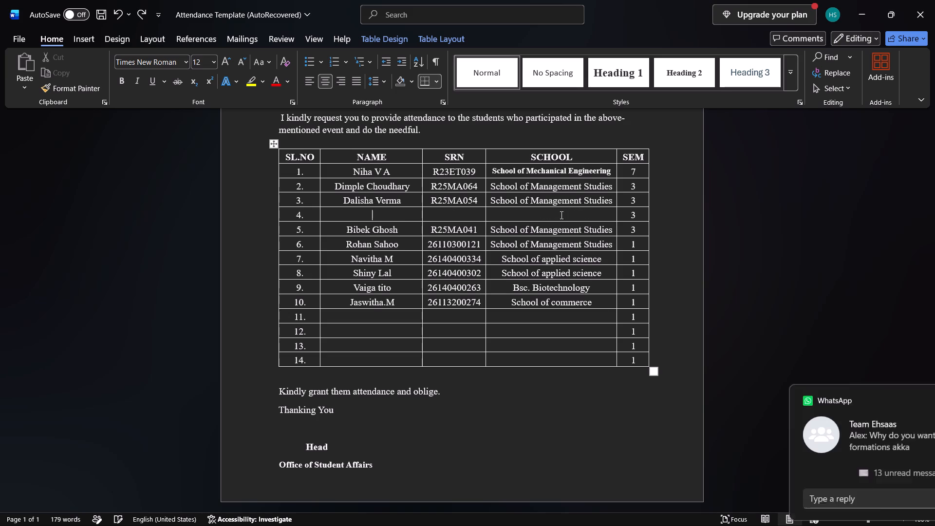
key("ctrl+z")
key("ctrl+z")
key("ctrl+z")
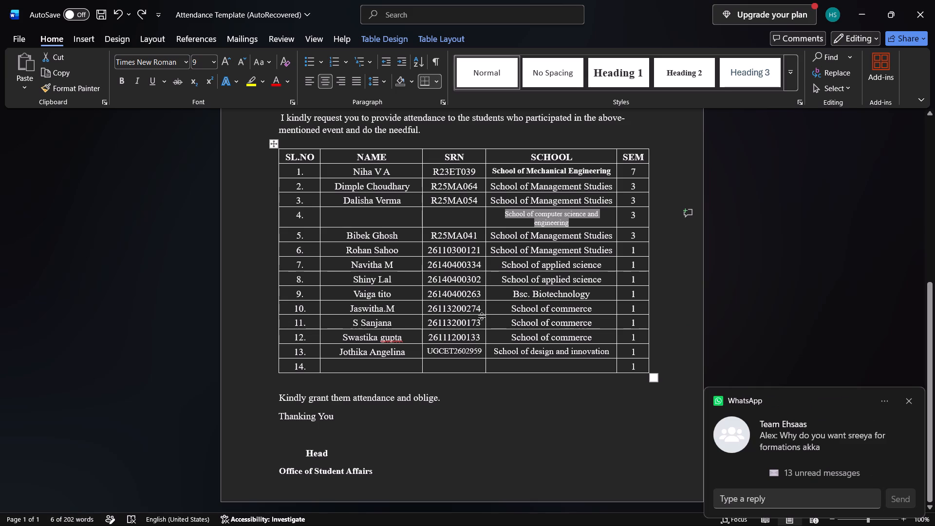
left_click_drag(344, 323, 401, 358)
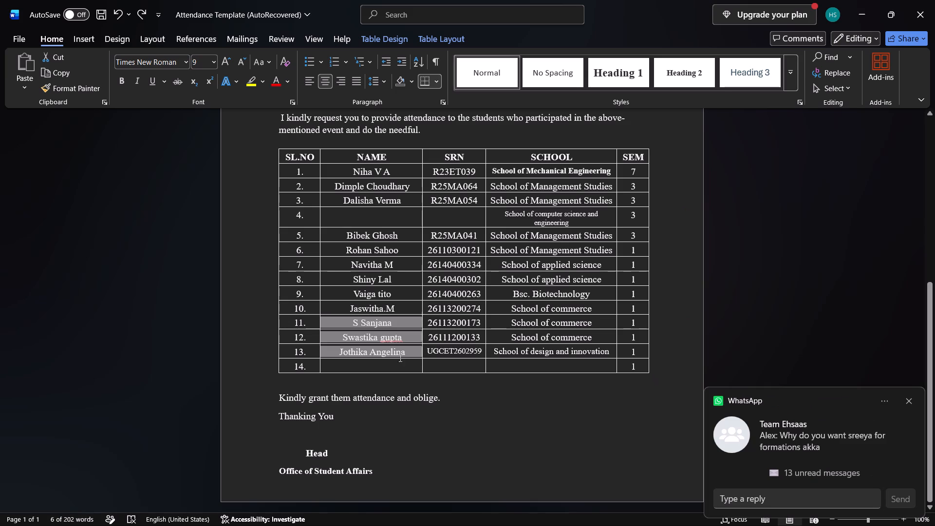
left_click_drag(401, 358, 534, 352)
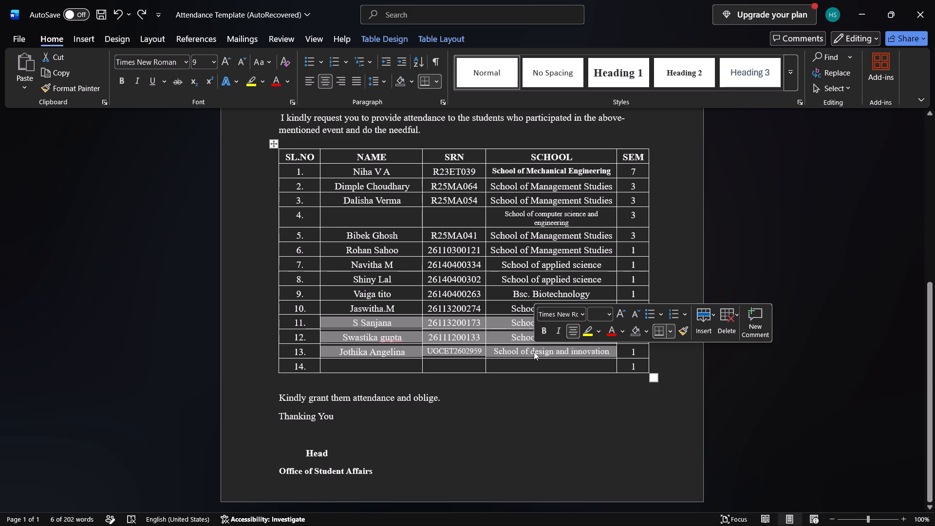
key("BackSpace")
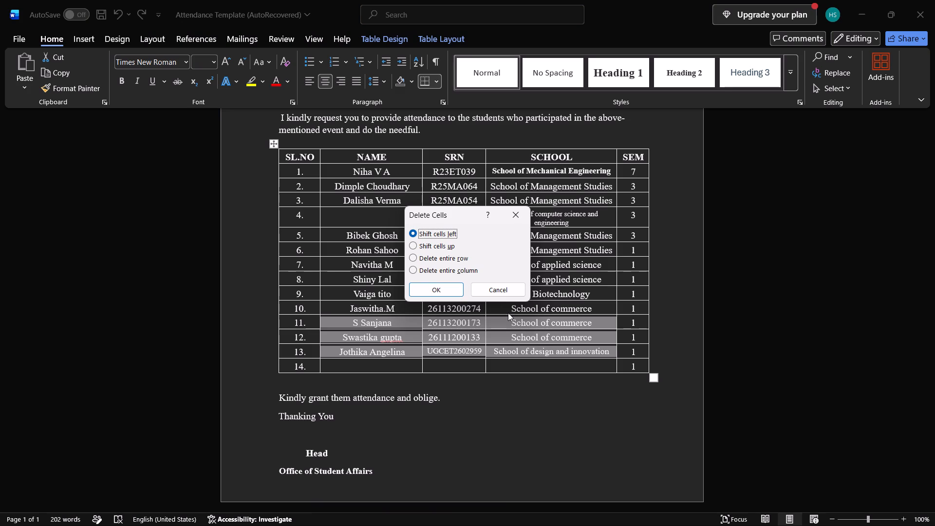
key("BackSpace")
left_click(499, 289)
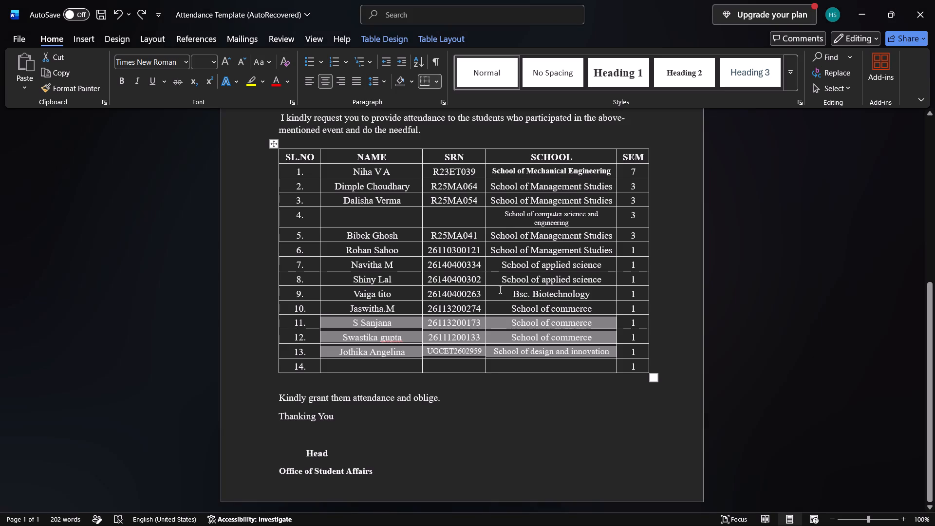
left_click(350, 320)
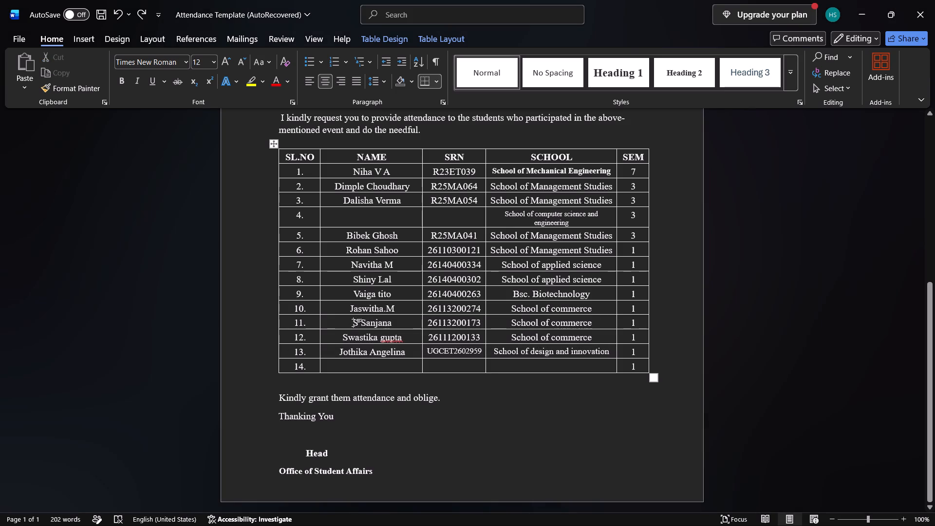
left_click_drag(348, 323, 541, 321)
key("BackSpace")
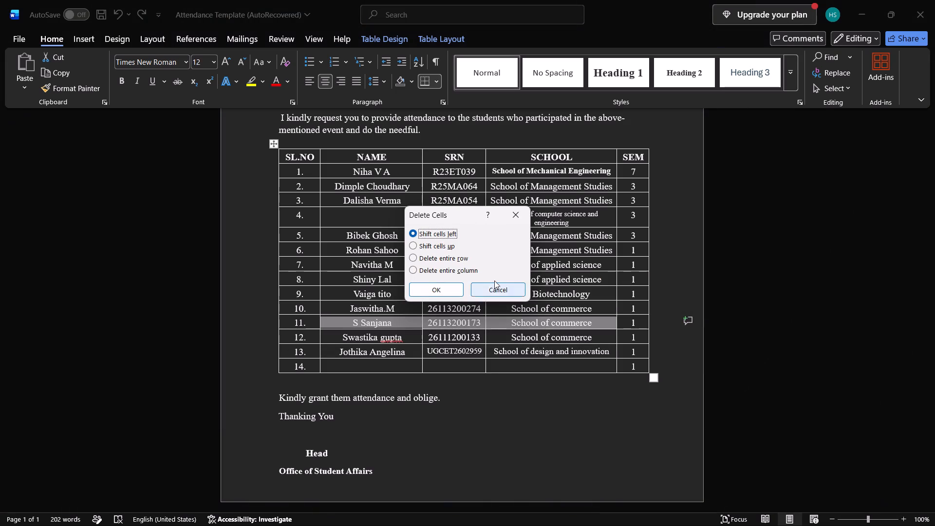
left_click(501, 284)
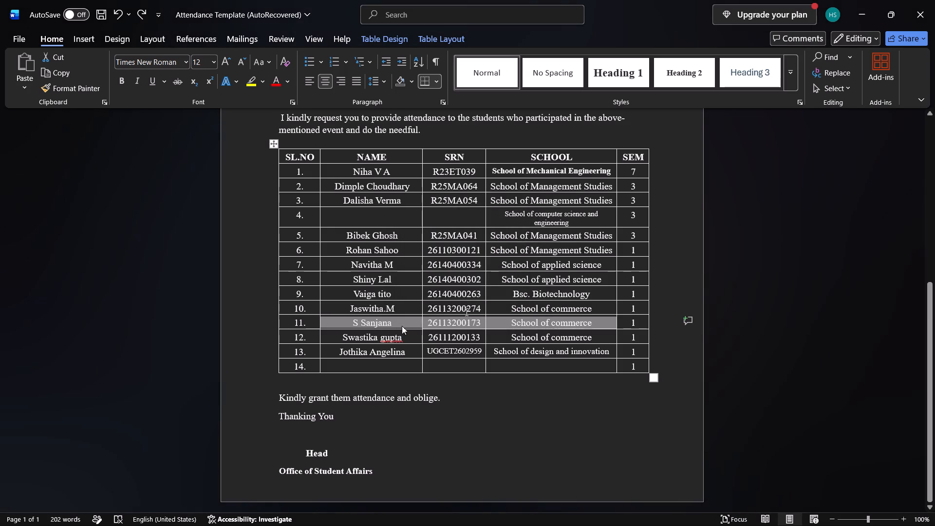
Clear the student name from row 11 of the table.
left_click(393, 319)
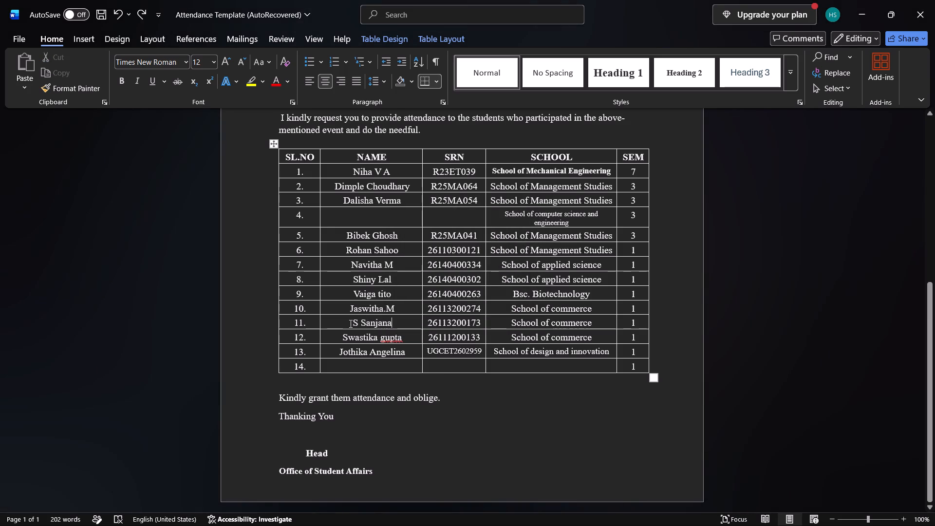
left_click_drag(350, 323, 396, 325)
key("BackSpace")
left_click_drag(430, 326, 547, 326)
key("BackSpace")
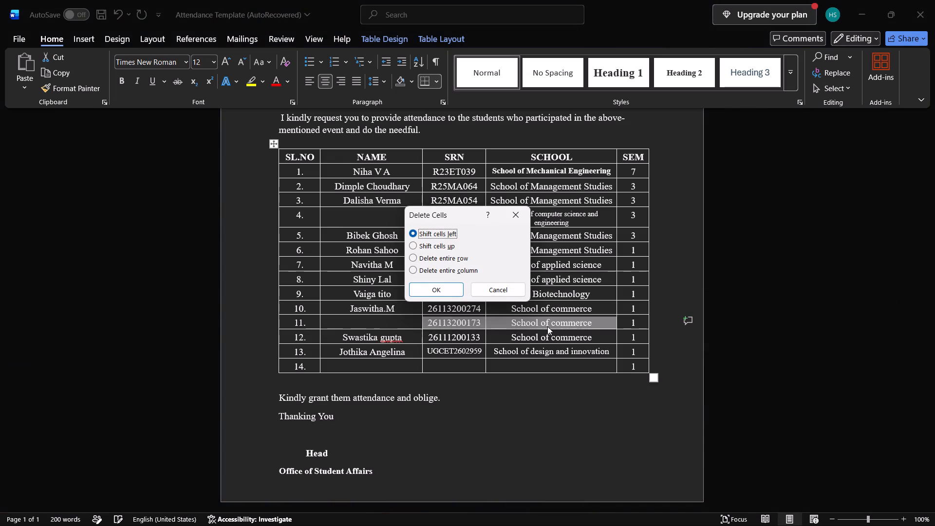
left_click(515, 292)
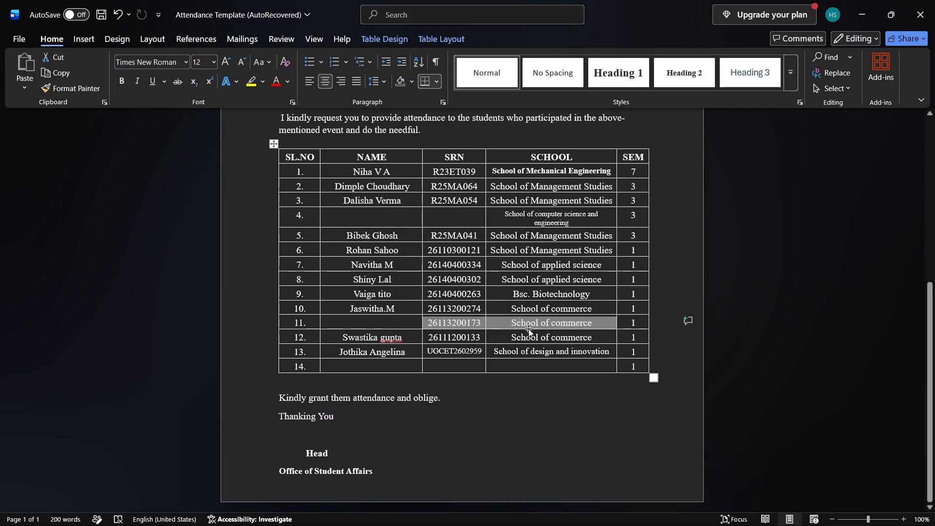
Clear the SRN and school entries from row 11, keeping the emptied cells in place.
double_click(483, 321)
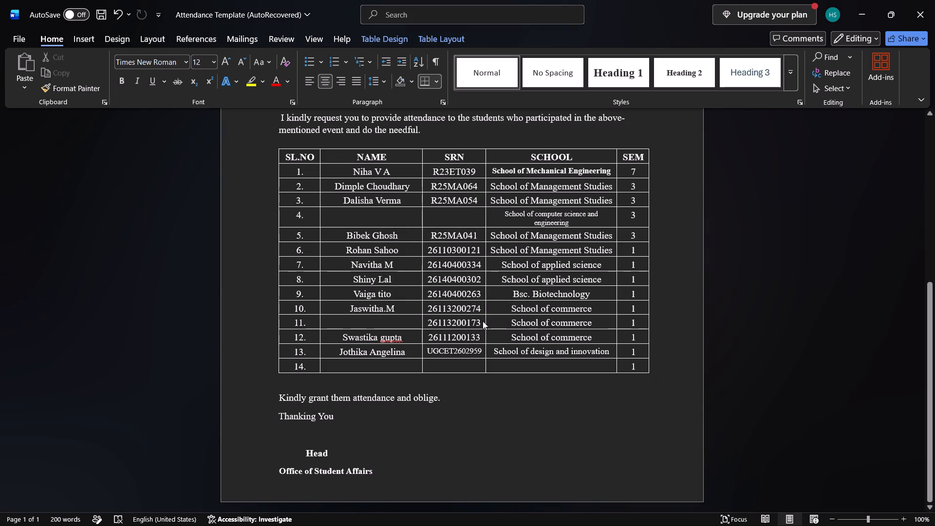
key("BackSpace")
key("BackSpace")
key("BackSpace")
key("BackSpace")
key("BackSpace")
key("BackSpace")
key("BackSpace")
key("BackSpace")
key("BackSpace")
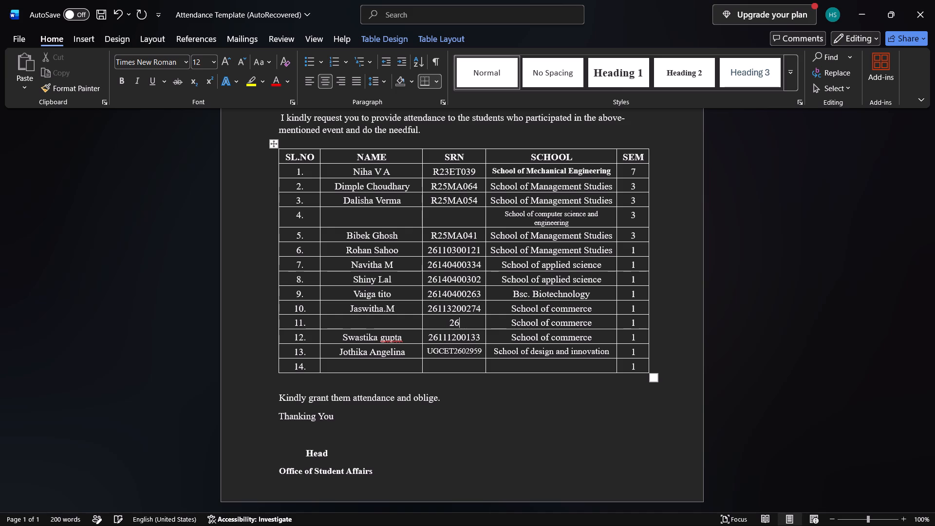
key("BackSpace")
key("BackSpace")
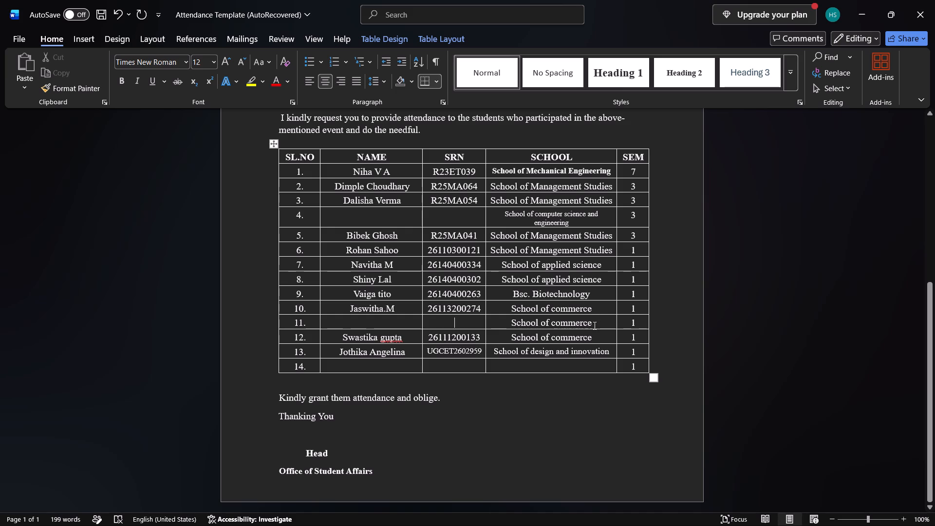
left_click_drag(596, 324, 512, 319)
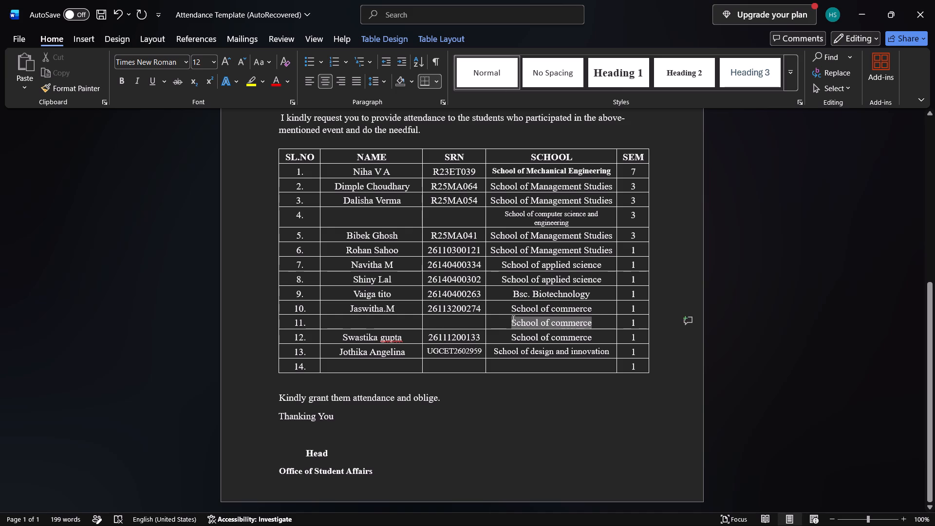
left_click_drag(512, 319, 512, 319)
key("BackSpace")
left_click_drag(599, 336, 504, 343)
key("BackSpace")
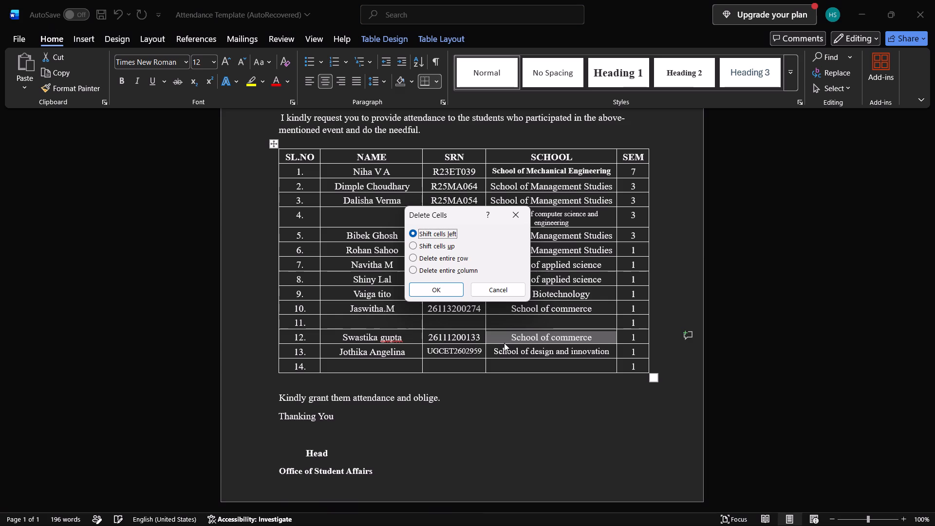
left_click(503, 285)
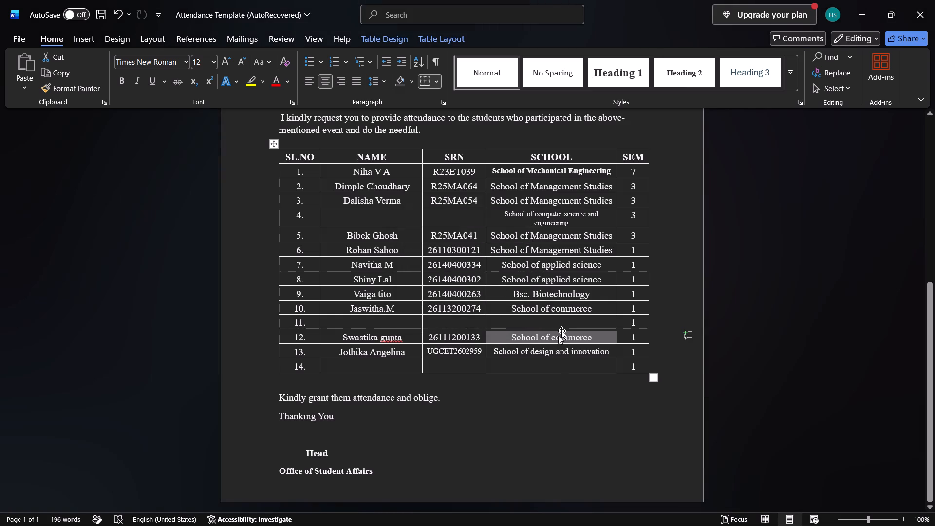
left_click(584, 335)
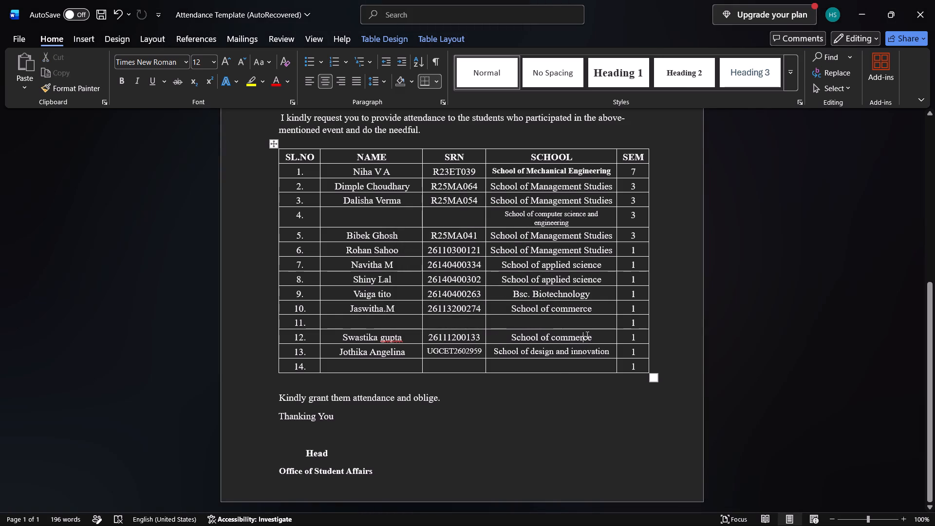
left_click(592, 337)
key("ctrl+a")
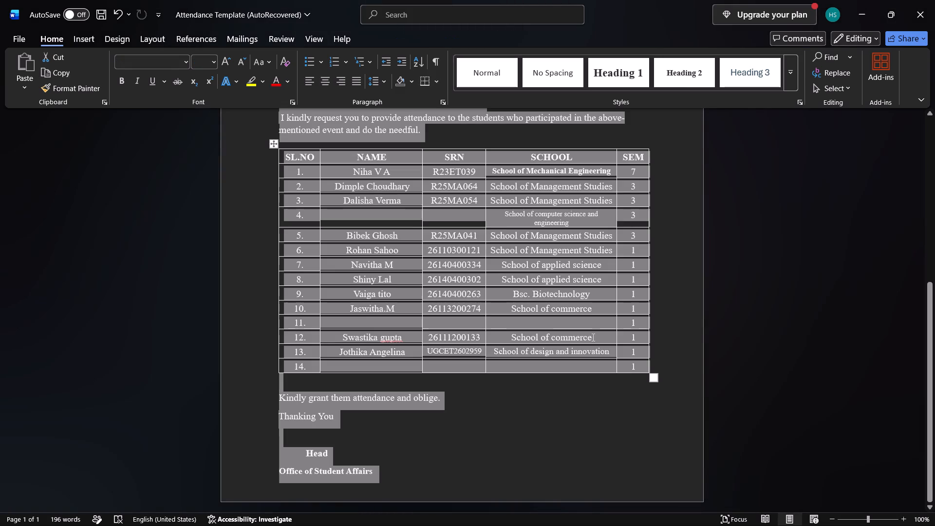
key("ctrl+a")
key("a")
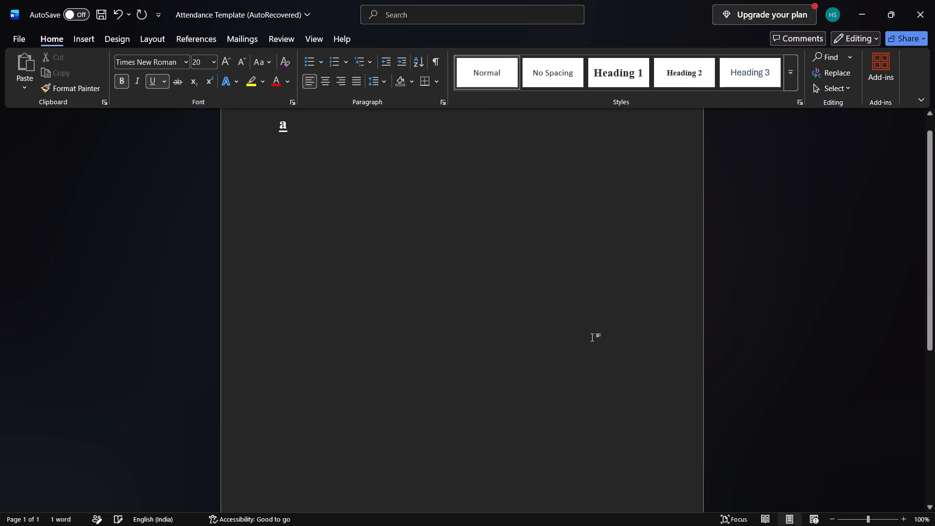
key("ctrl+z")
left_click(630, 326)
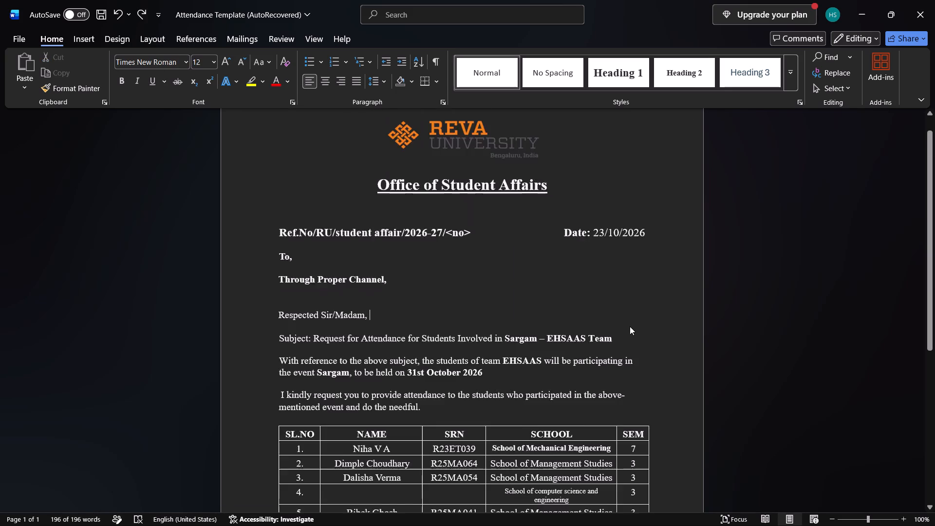
Clear the school entry from row 12 of the student table.
scroll(630, 326, "down", 1)
left_click_drag(595, 347, 522, 345)
key("BackSpace")
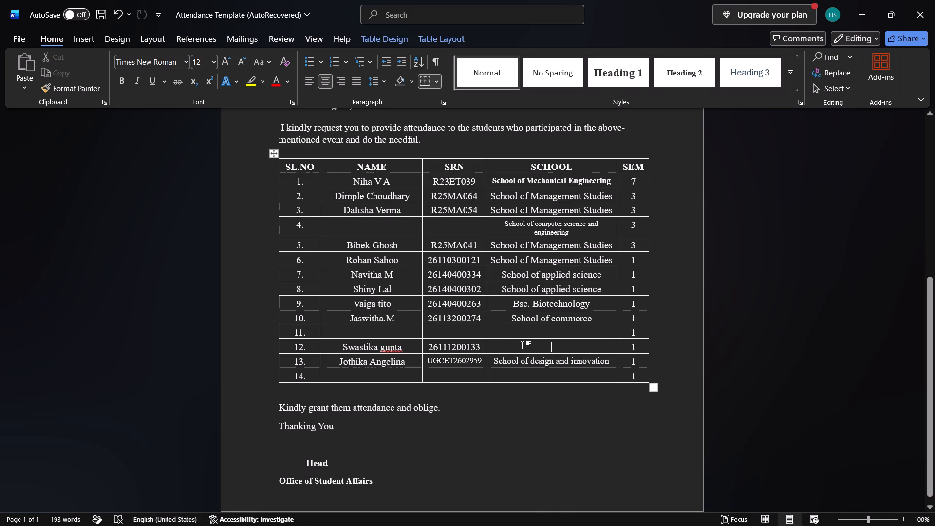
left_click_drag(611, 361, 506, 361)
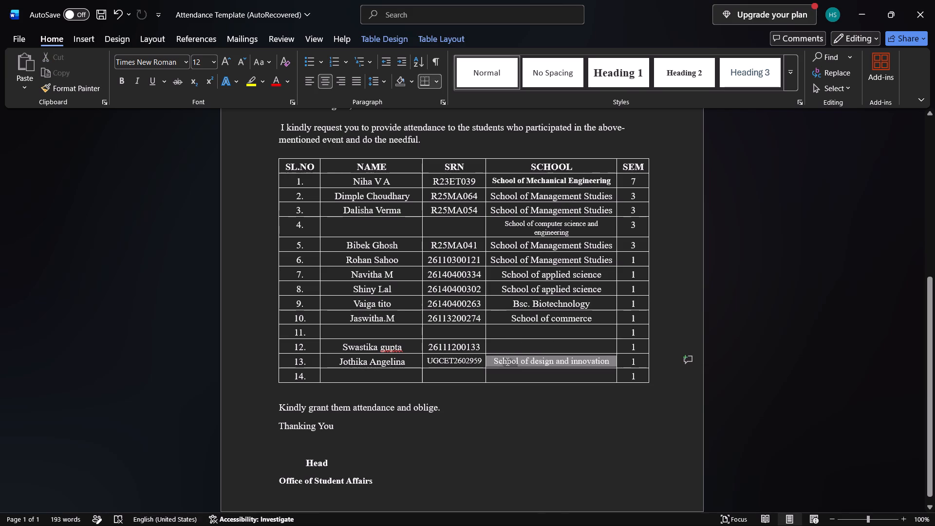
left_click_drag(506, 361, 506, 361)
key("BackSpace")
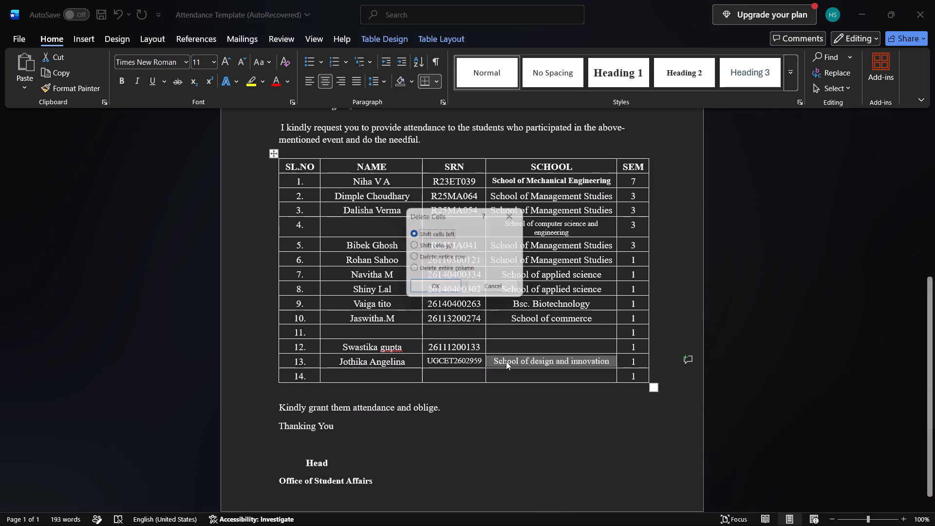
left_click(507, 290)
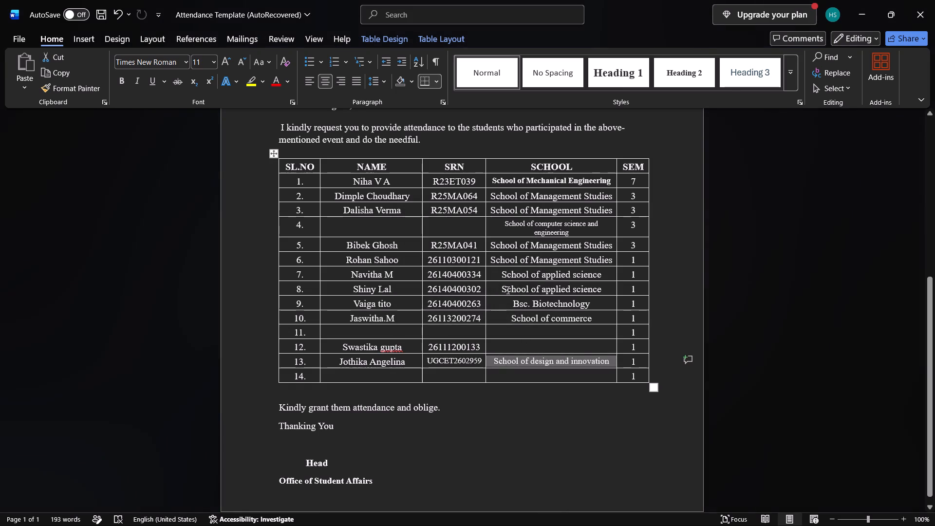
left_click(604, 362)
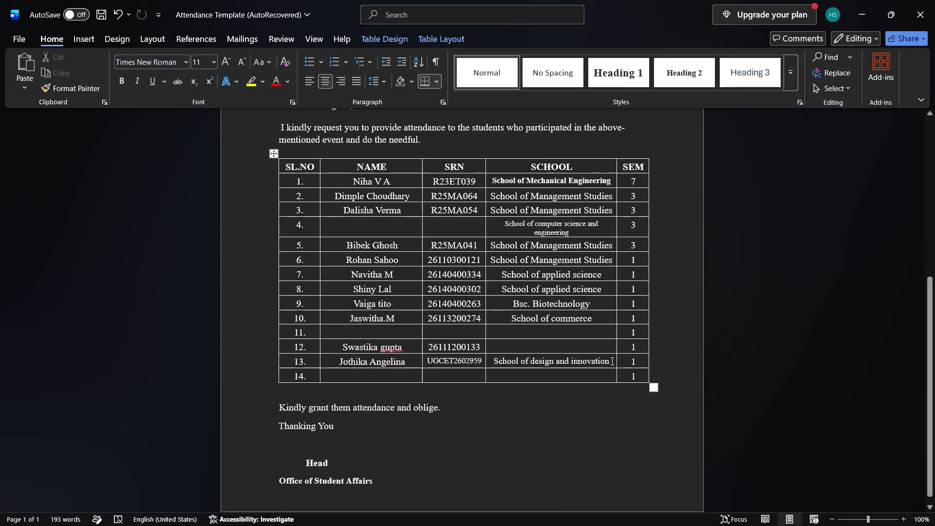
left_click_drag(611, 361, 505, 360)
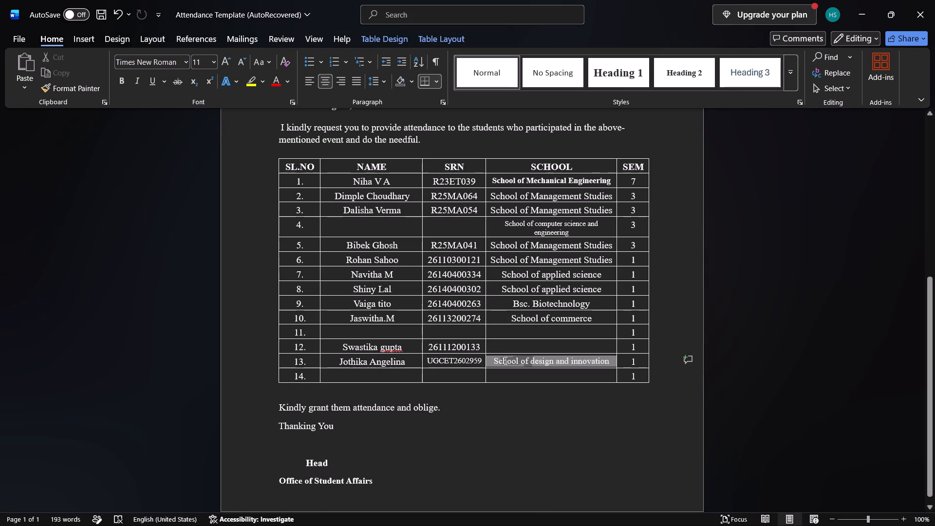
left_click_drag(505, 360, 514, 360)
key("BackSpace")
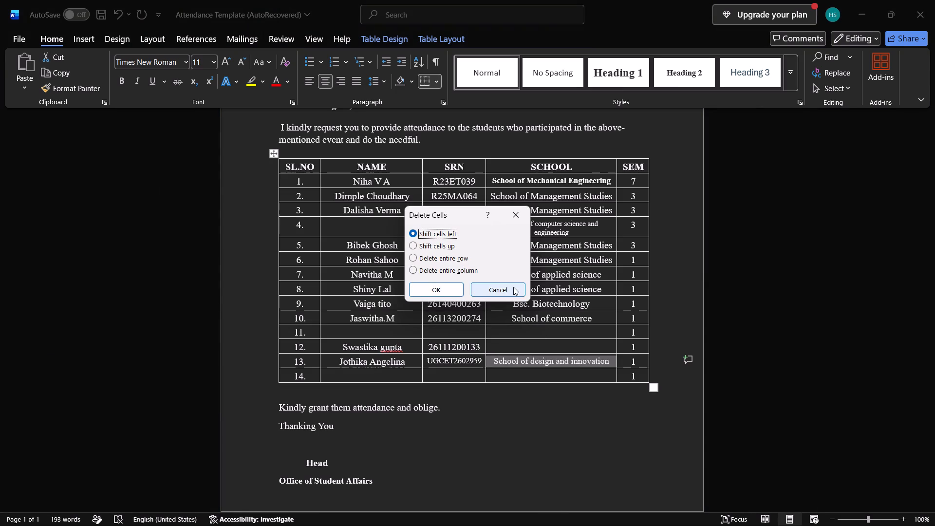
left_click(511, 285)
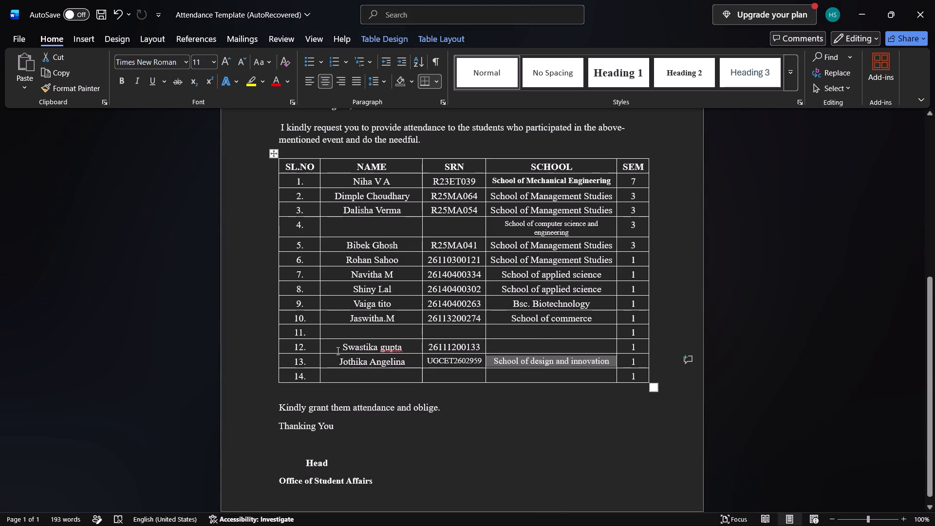
Clear the student names from rows 12 and 13 of the table.
left_click_drag(341, 346, 401, 344)
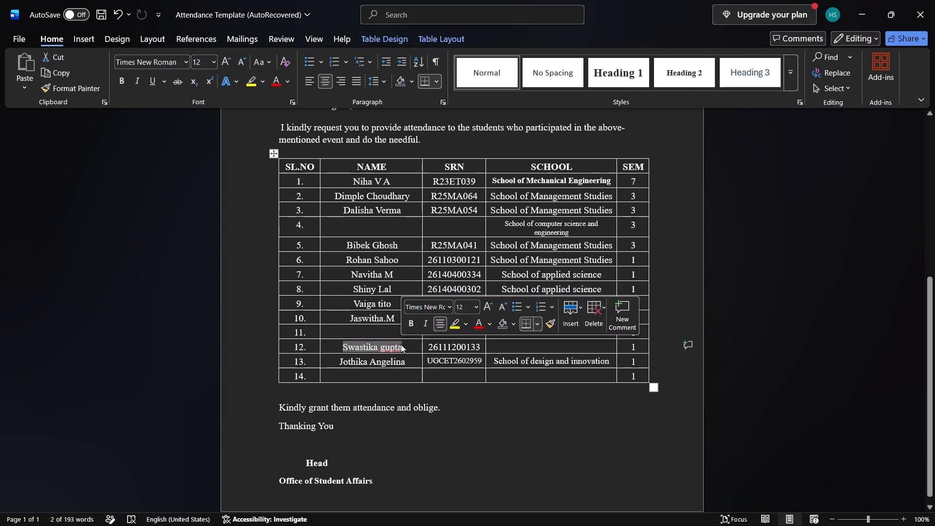
key("BackSpace")
left_click_drag(339, 361, 375, 363)
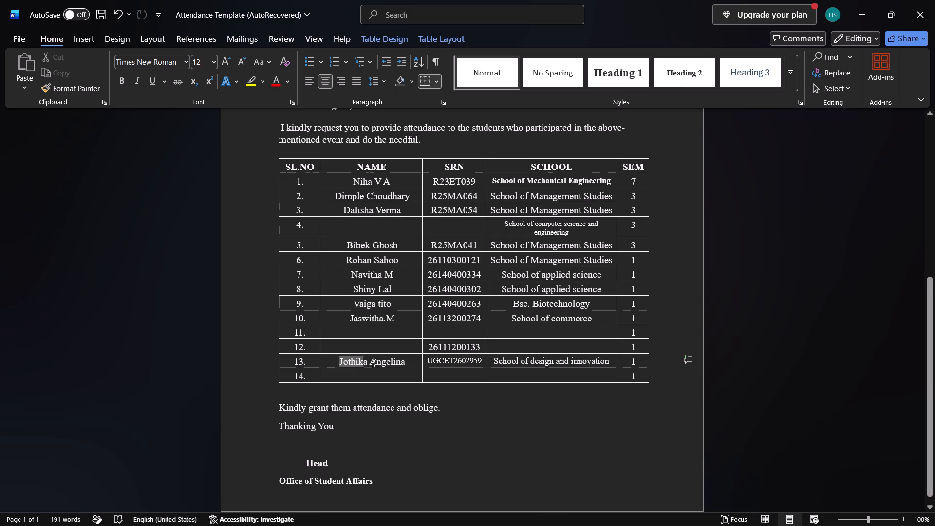
left_click_drag(375, 363, 405, 361)
key("BackSpace")
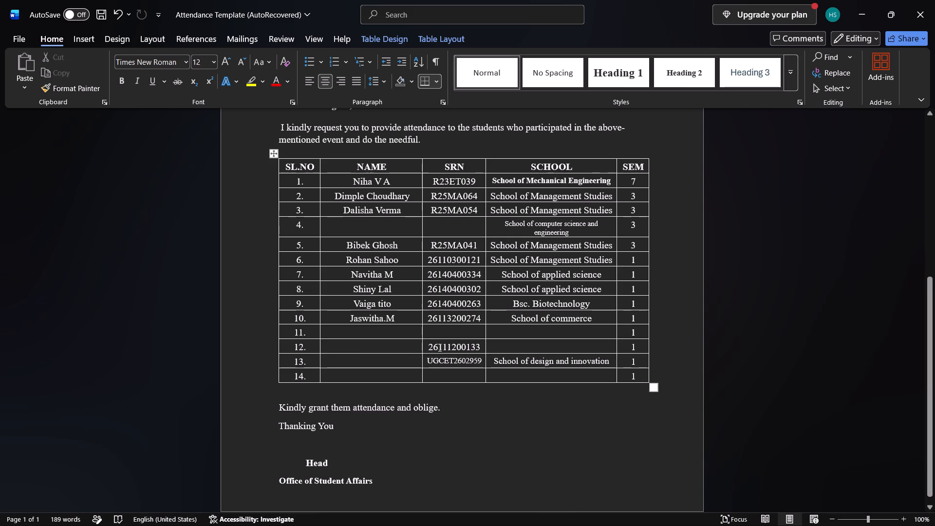
Clear the SRN entries from rows 12 and 13, keeping the emptied cells in place.
left_click_drag(430, 347, 470, 352)
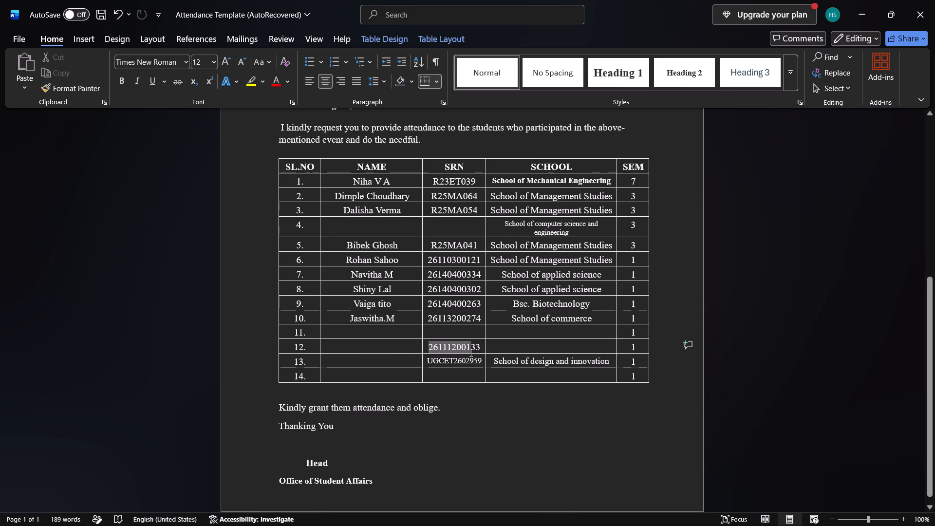
left_click_drag(470, 352, 479, 353)
key("BackSpace")
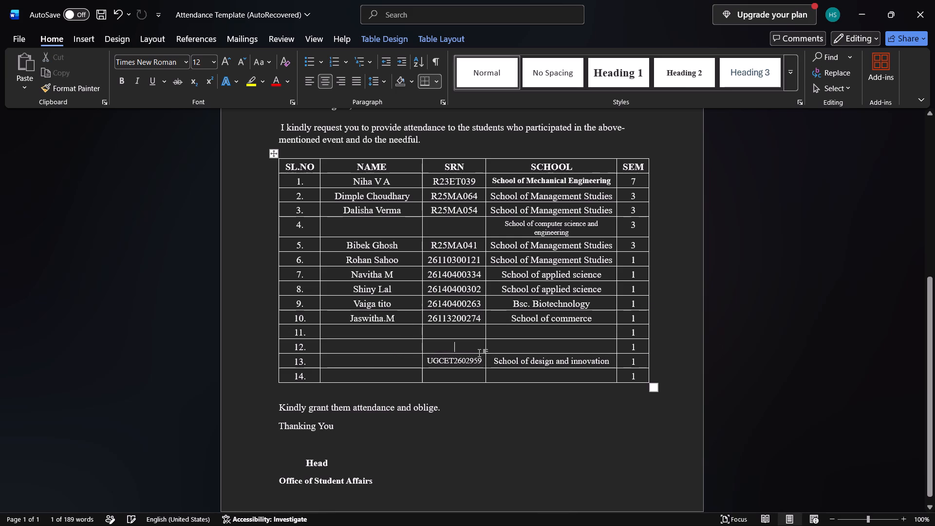
left_click_drag(429, 361, 480, 363)
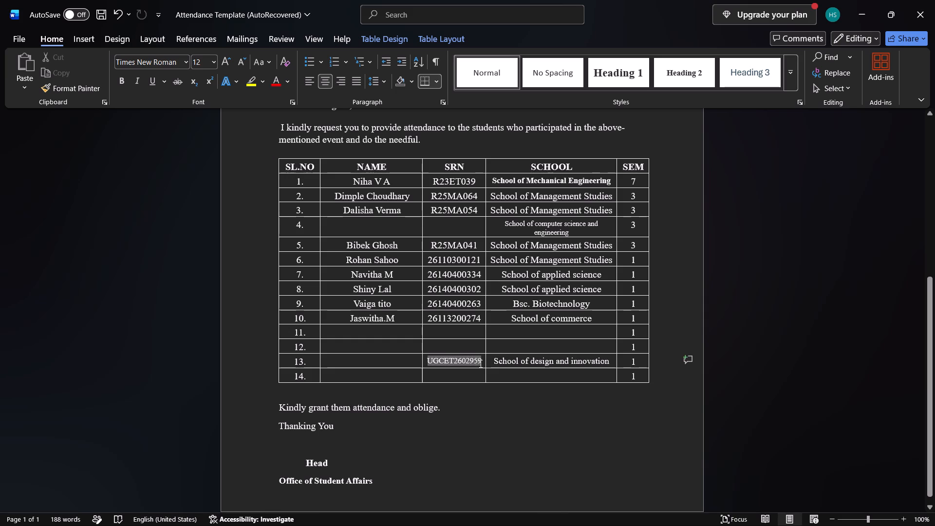
left_click_drag(480, 363, 480, 363)
key("BackSpace")
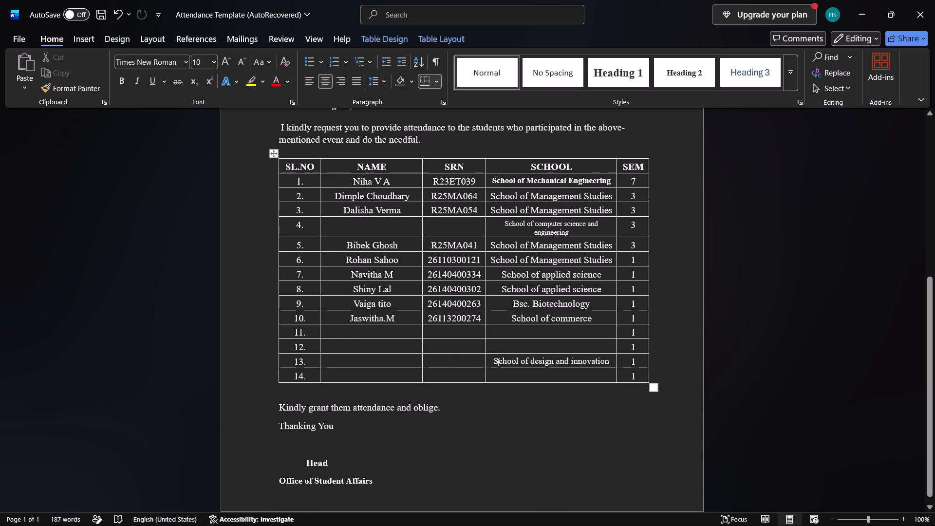
Clear the school entry from row 13, keeping the emptied cell in place.
left_click_drag(495, 361, 574, 362)
key("BackSpace")
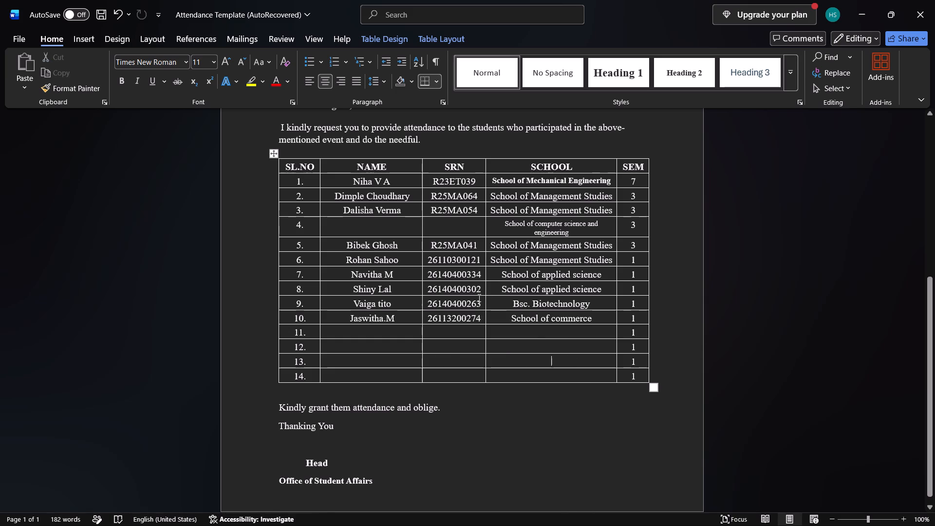
Enter the new participant's SRN in row 4 of the student table.
left_click(441, 230)
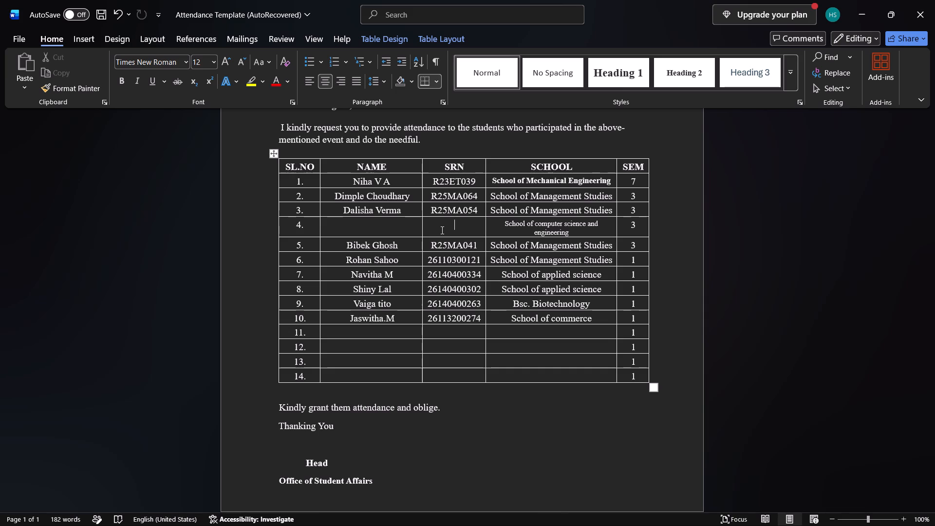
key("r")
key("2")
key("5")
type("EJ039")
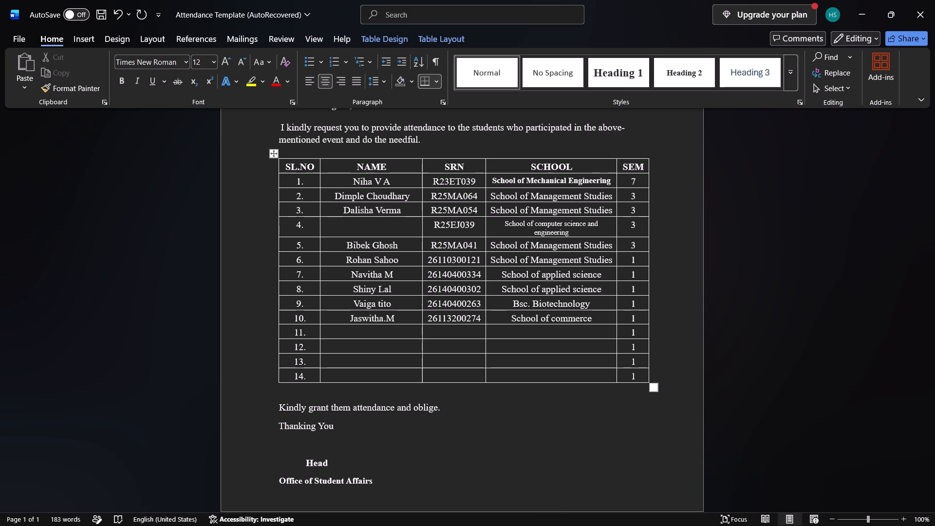
Enter the new participant's full name in row 4, accepting the suggested completion.
left_click(361, 220)
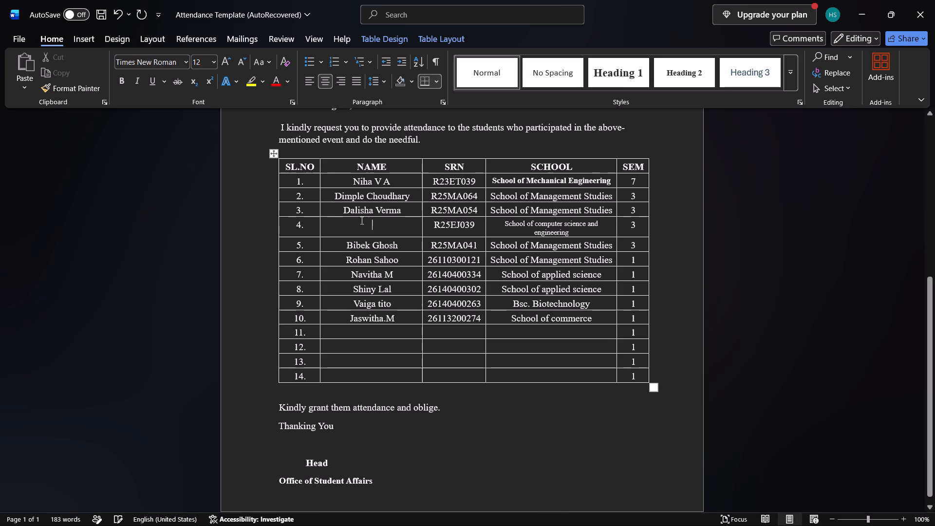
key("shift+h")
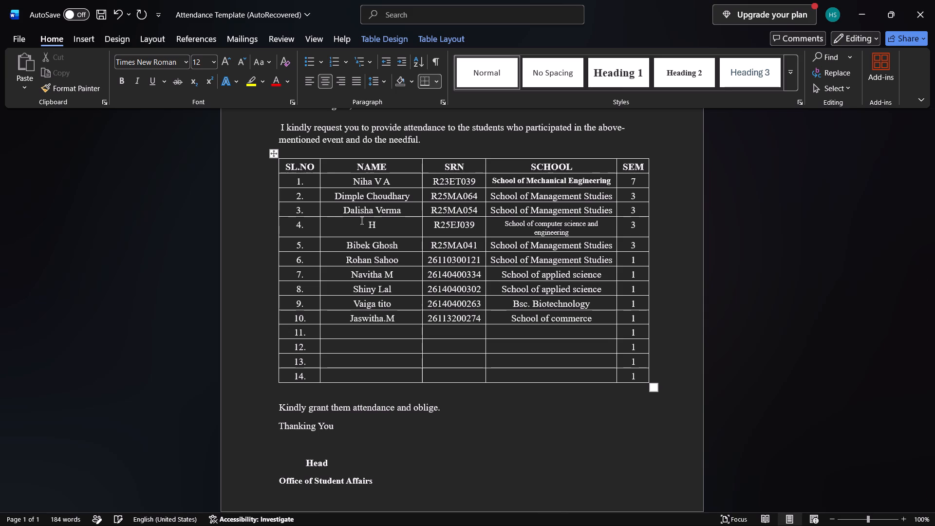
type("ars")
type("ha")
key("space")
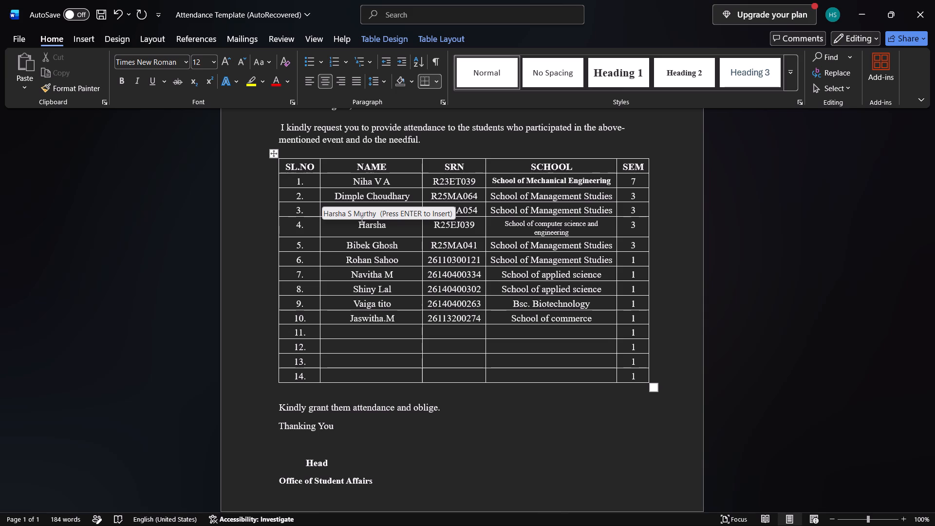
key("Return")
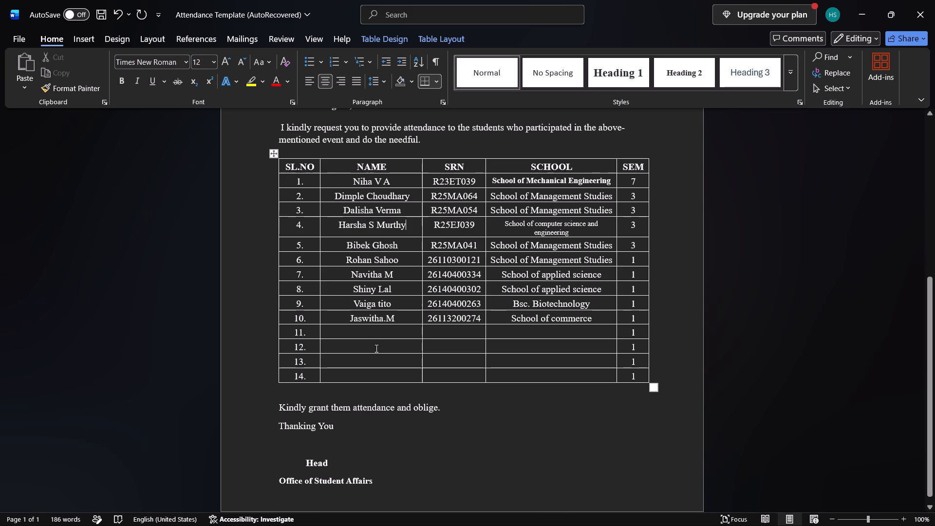
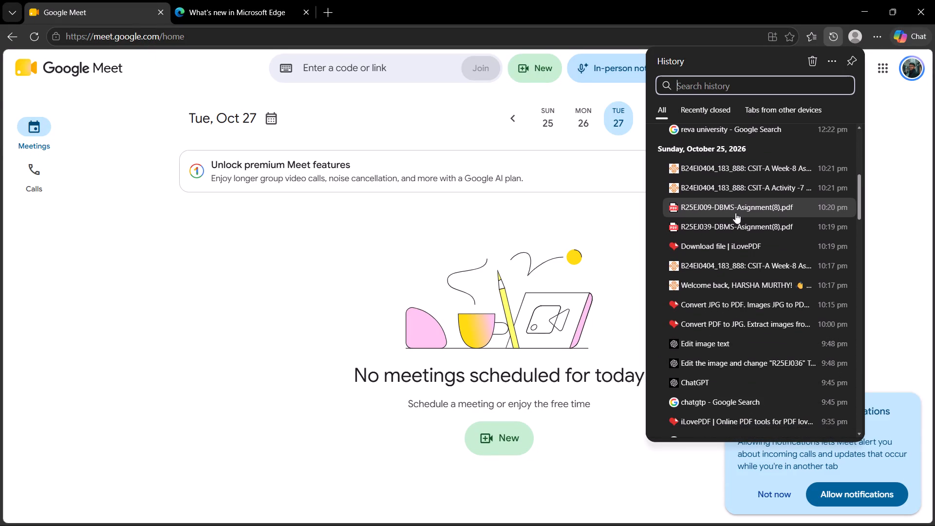
Look through the browser history entries from October 25 and October 24, 2026.
scroll(735, 213, "down", 3)
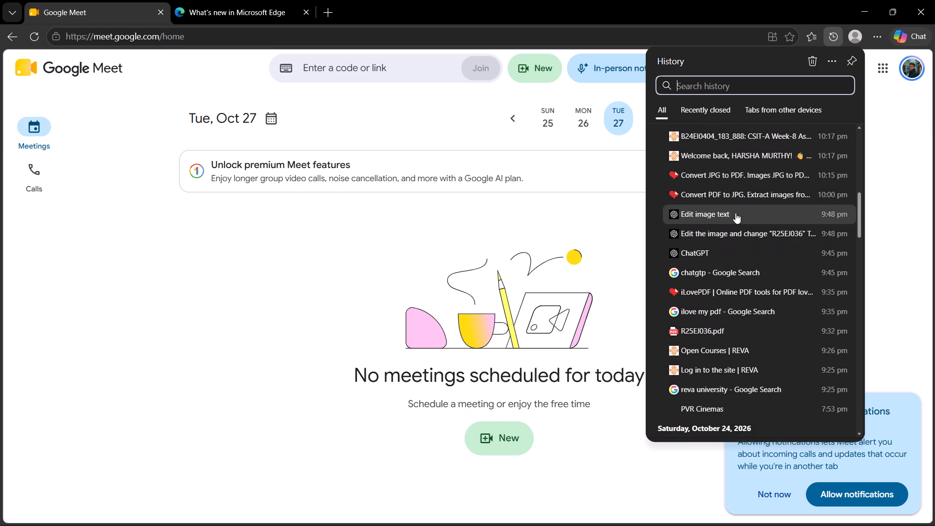
scroll(735, 213, "down", 4)
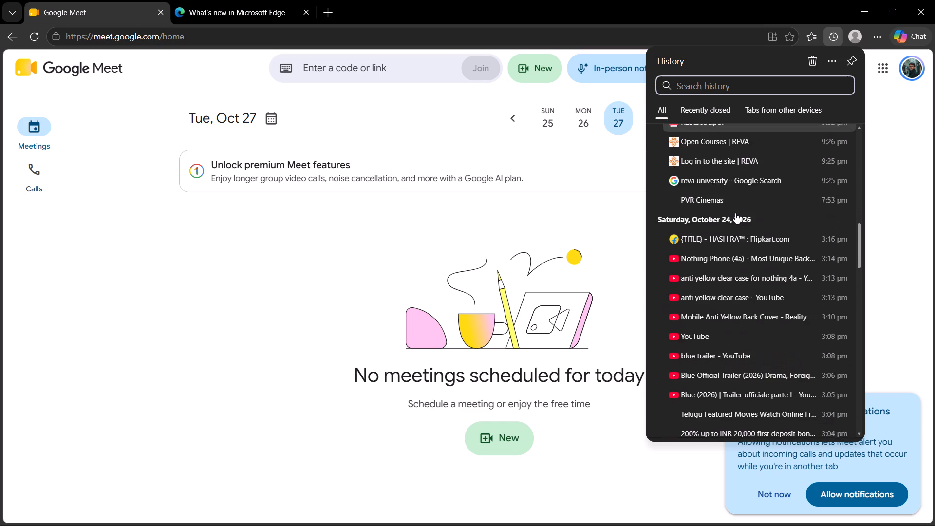
scroll(735, 213, "down", 3)
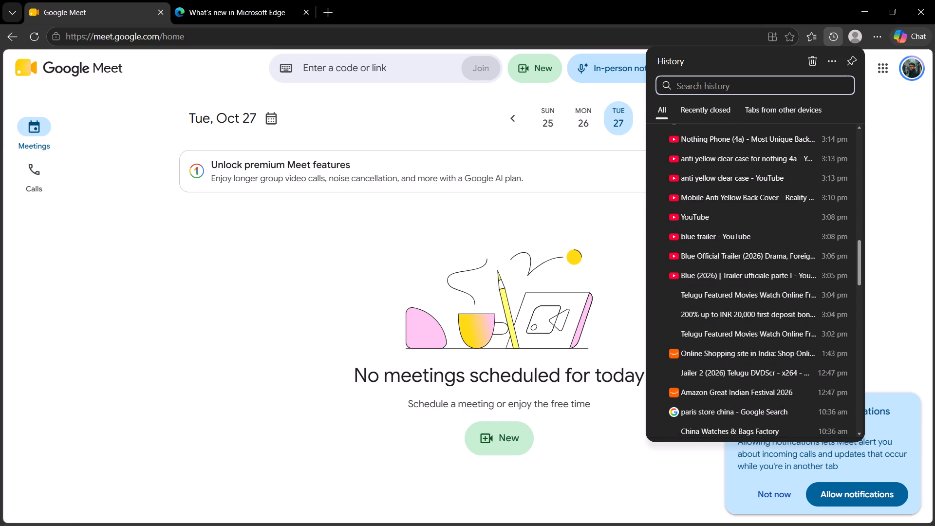
Open Navthsva.2.pdf from the Downloads folder in File Explorer.
left_click(505, 514)
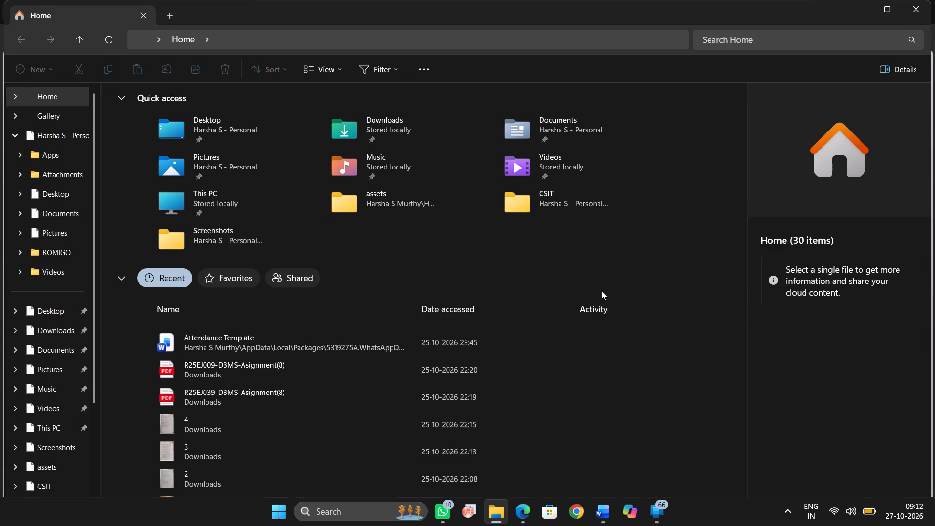
left_click(41, 337)
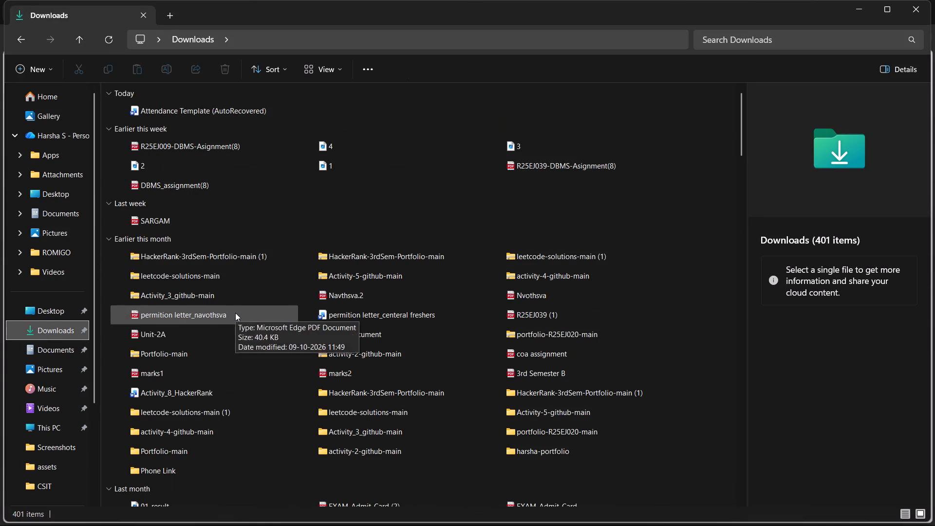
double_click(322, 298)
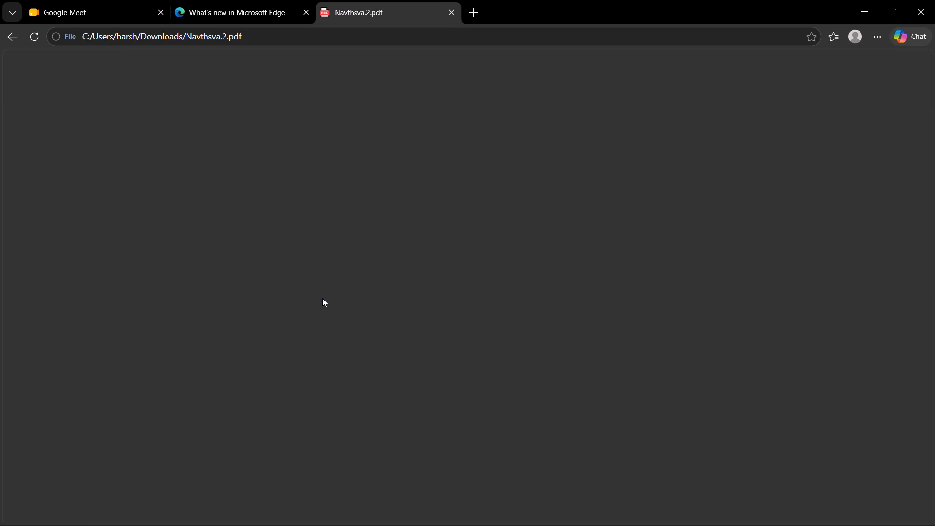
Copy the Bsc. Biotechnology student's name from page 2 of the PDF into row 11's name cell in the Word attendance table.
scroll(458, 312, "down", 4)
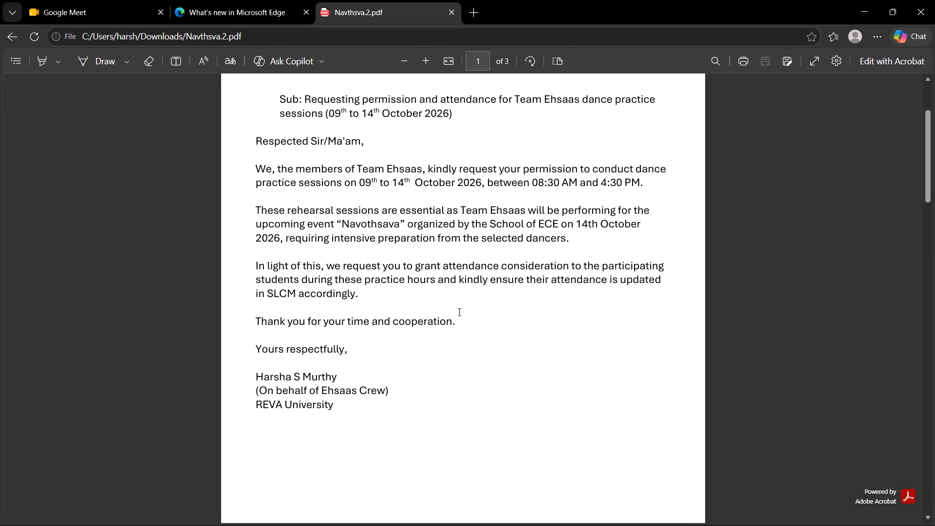
scroll(458, 312, "down", 7)
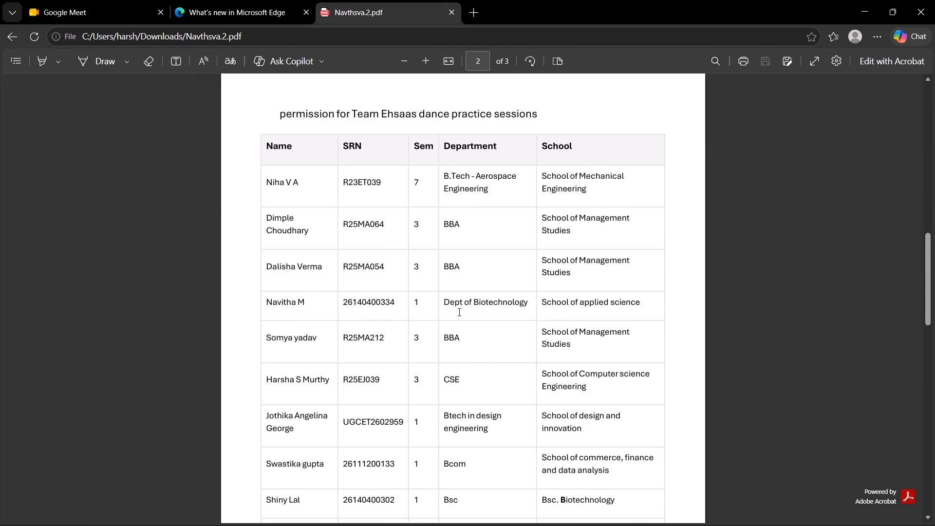
scroll(458, 312, "down", 3)
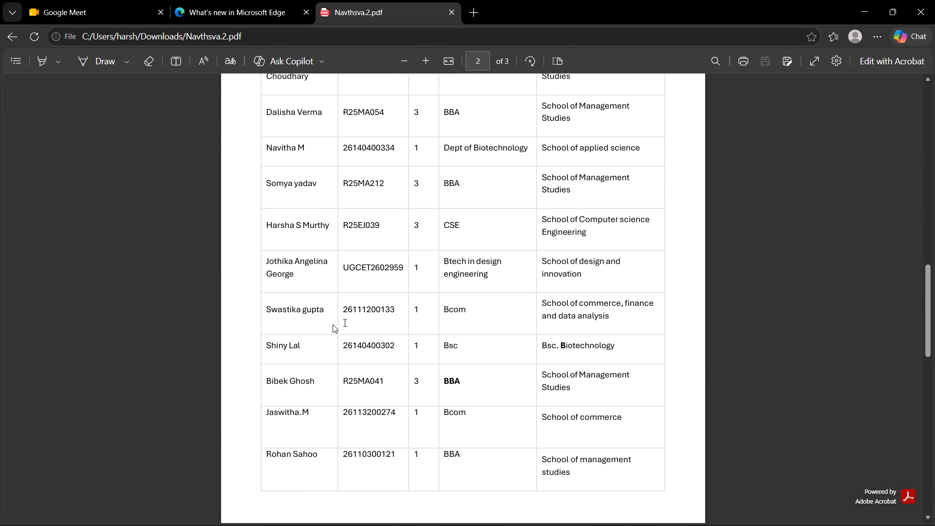
left_click_drag(265, 346, 318, 345)
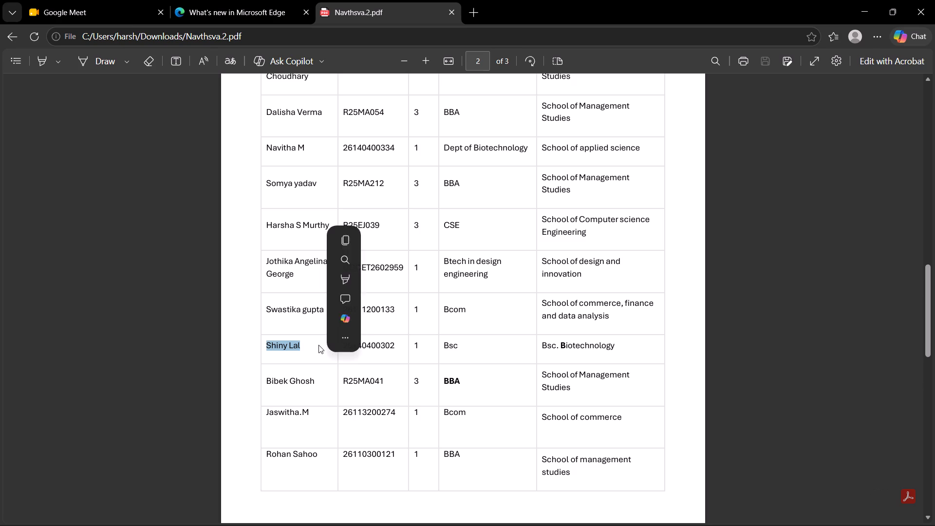
key("ctrl+c")
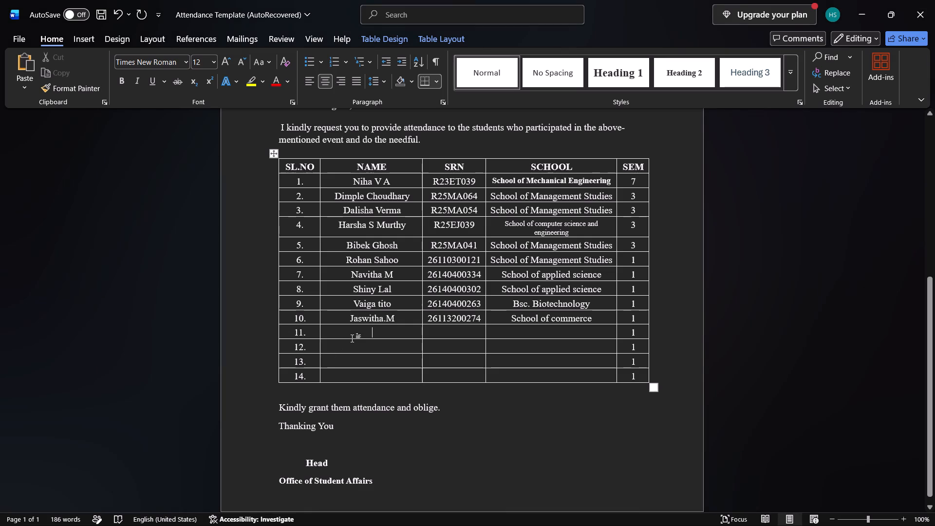
key("ctrl+v")
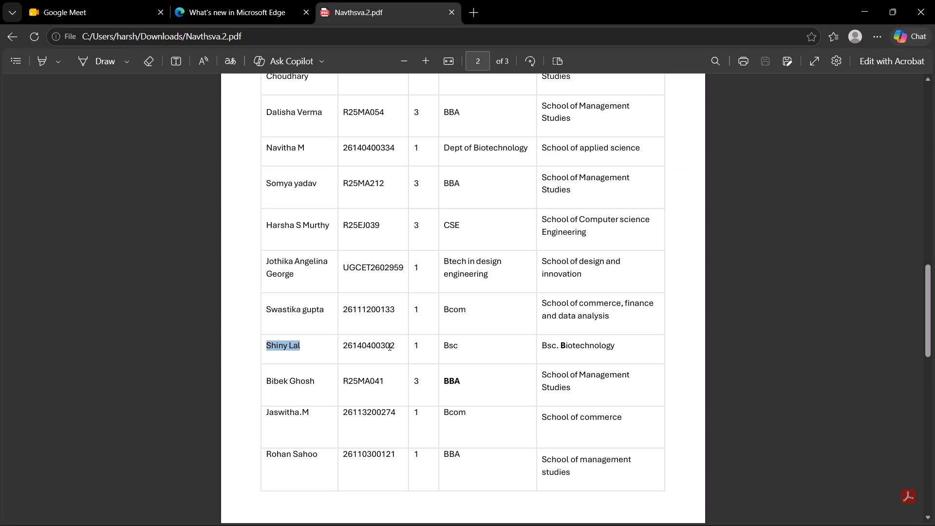
Copy the same student's SRN from the PDF table into row 11's SRN cell in the Word attendance table.
left_click_drag(396, 345, 344, 344)
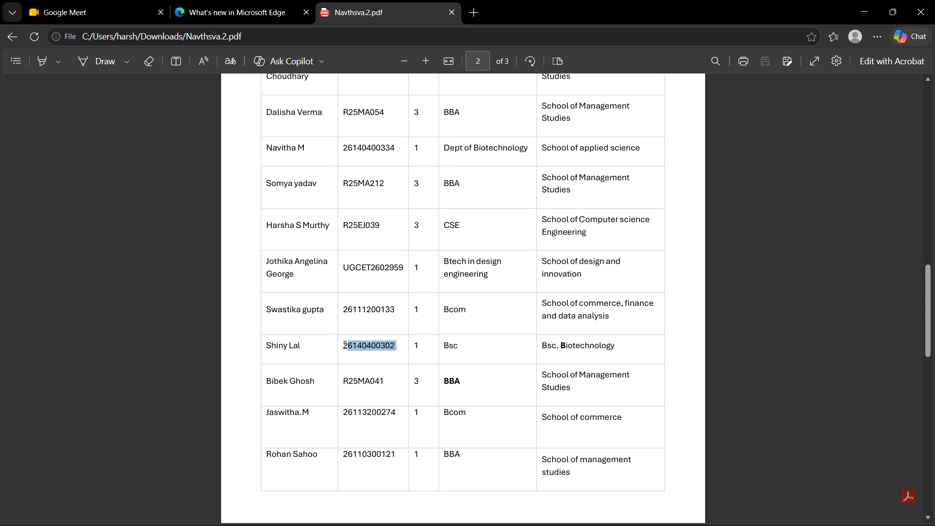
left_click_drag(344, 344, 338, 347)
left_click_drag(338, 347, 332, 342)
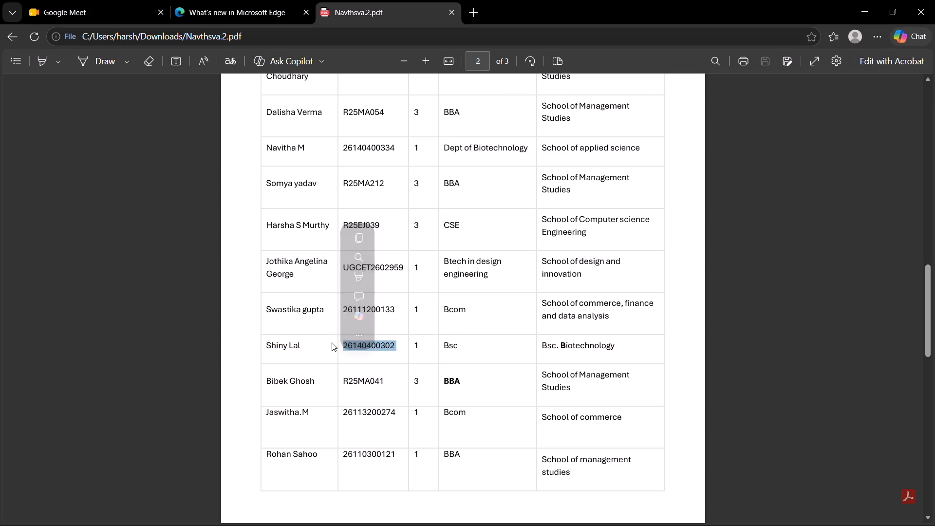
key("ctrl+c")
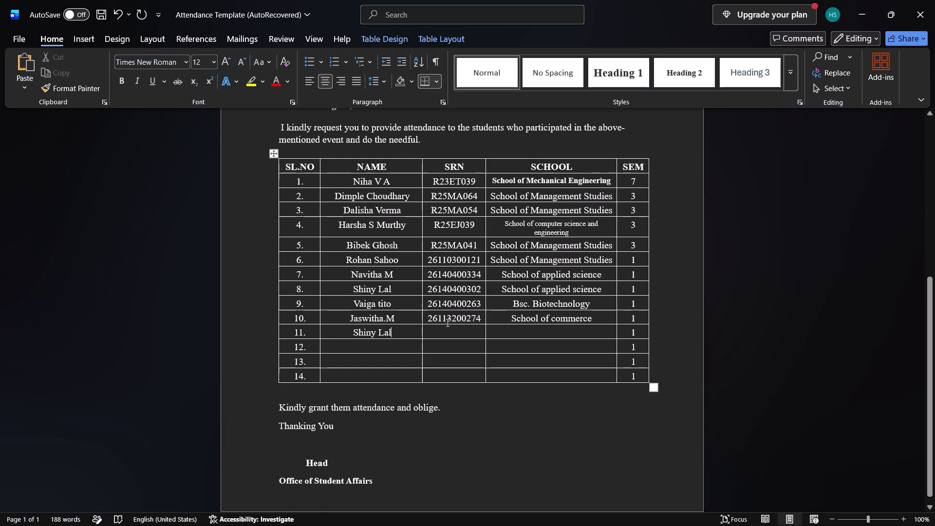
left_click(448, 332)
key("ctrl+v")
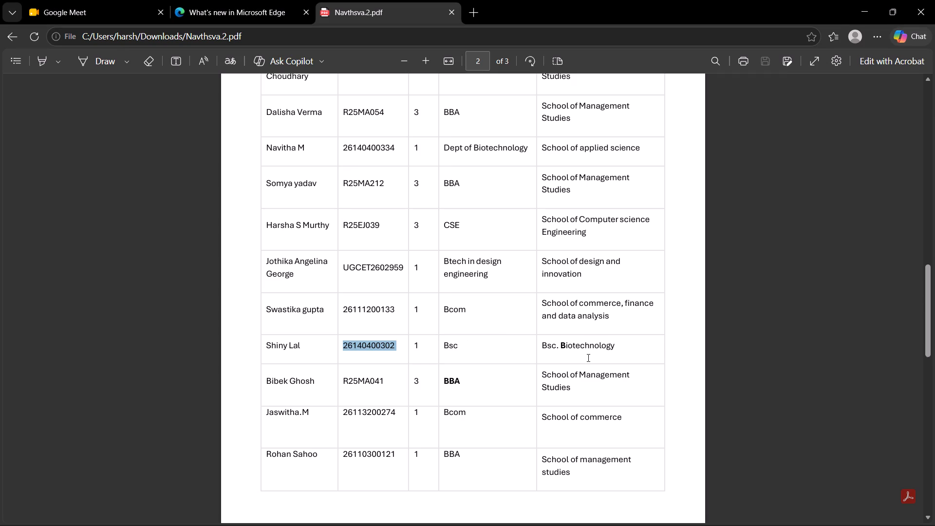
Copy the same student's school entry, Bsc. Biotechnology, from the PDF into row 11's school cell in the Word attendance table.
left_click_drag(616, 343, 536, 344)
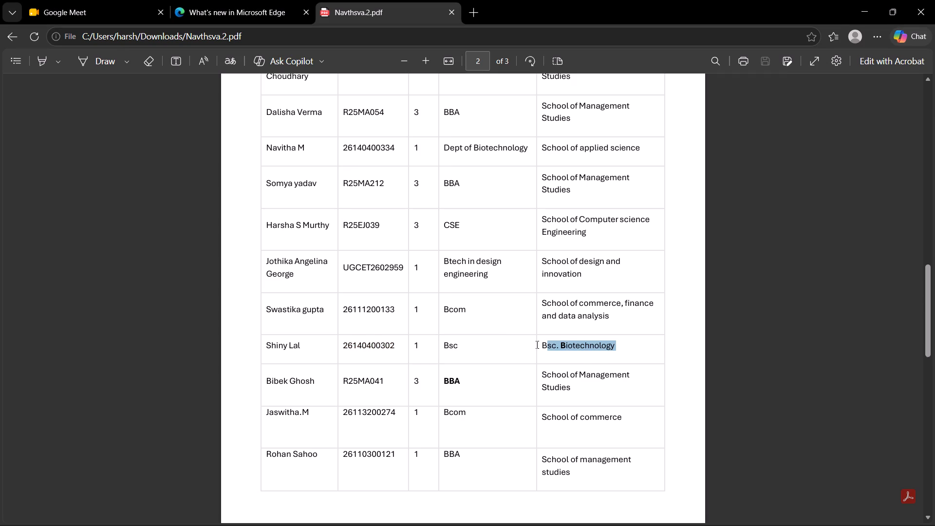
left_click_drag(536, 344, 534, 343)
key("ctrl+c")
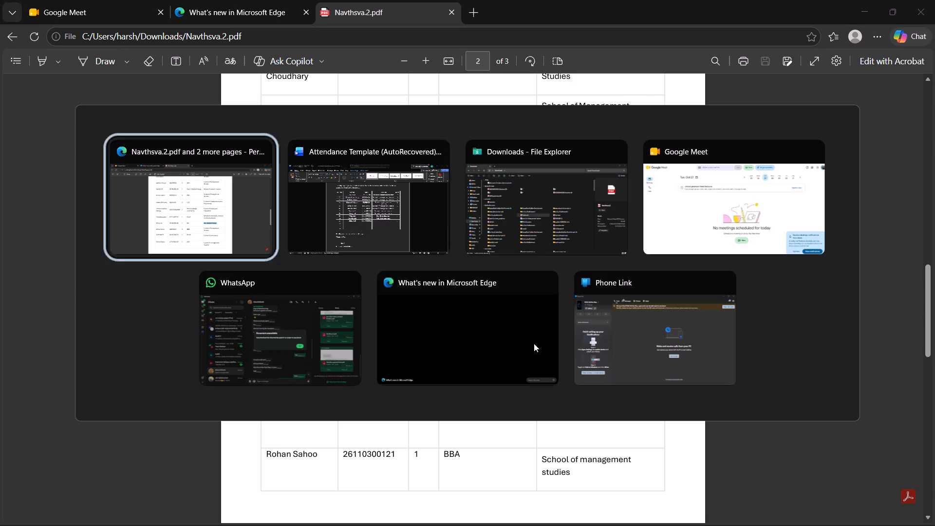
left_click(549, 334)
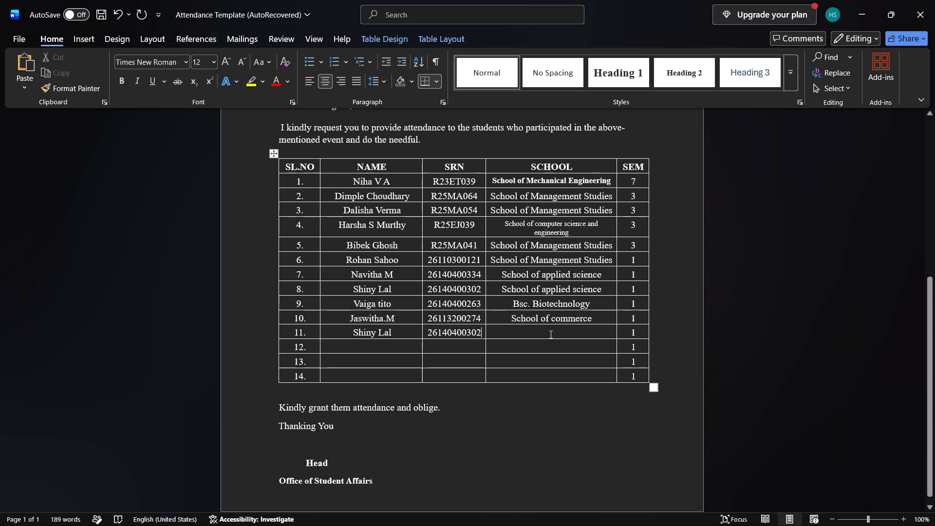
key("ctrl+v")
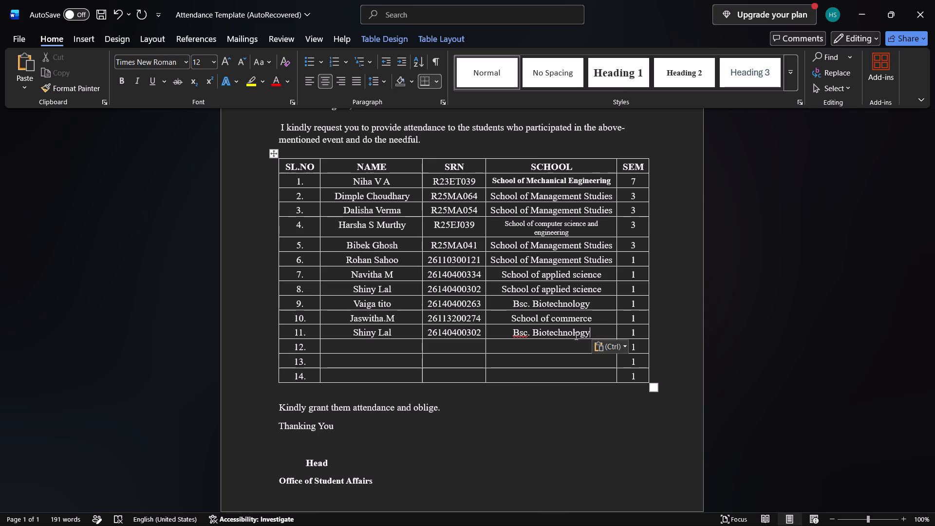
left_click(574, 336)
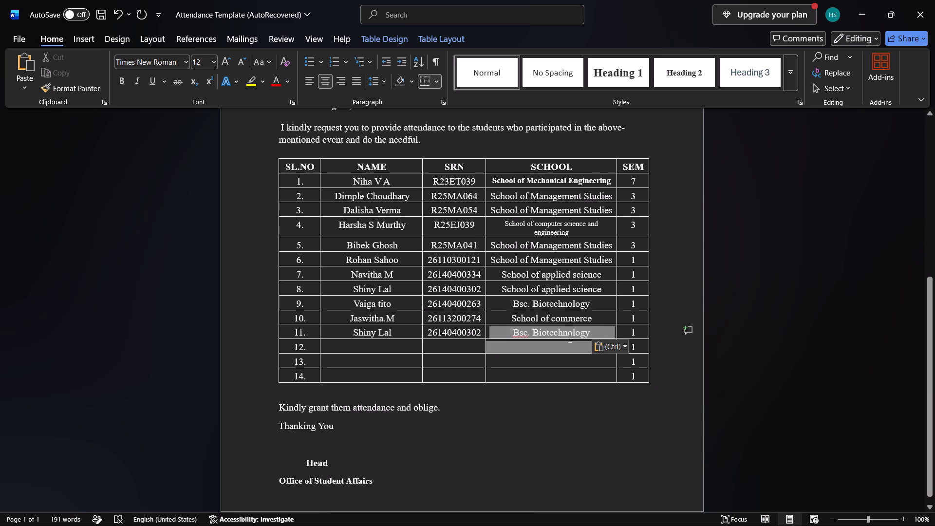
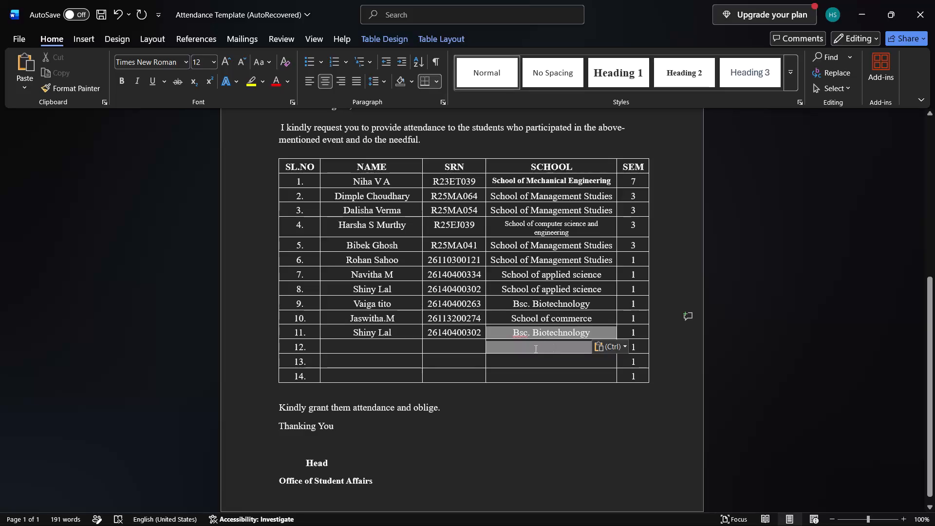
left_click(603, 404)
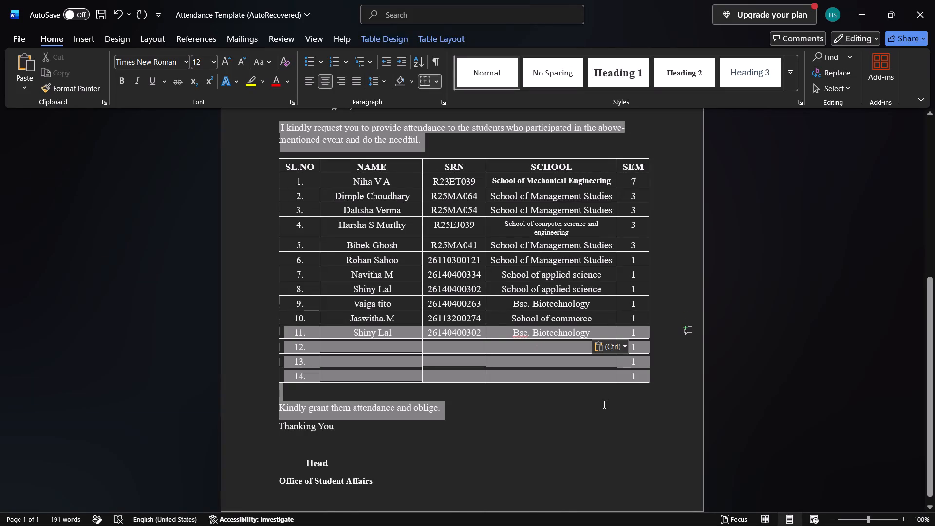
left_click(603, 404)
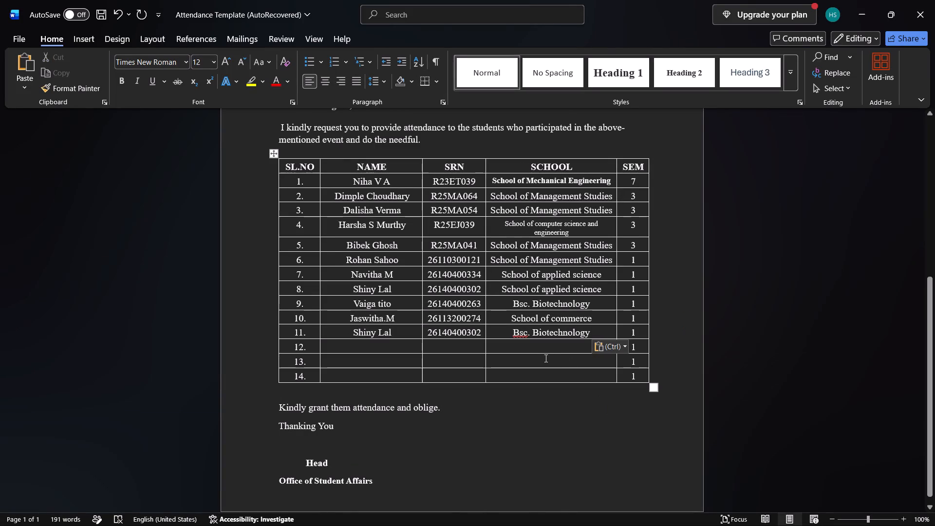
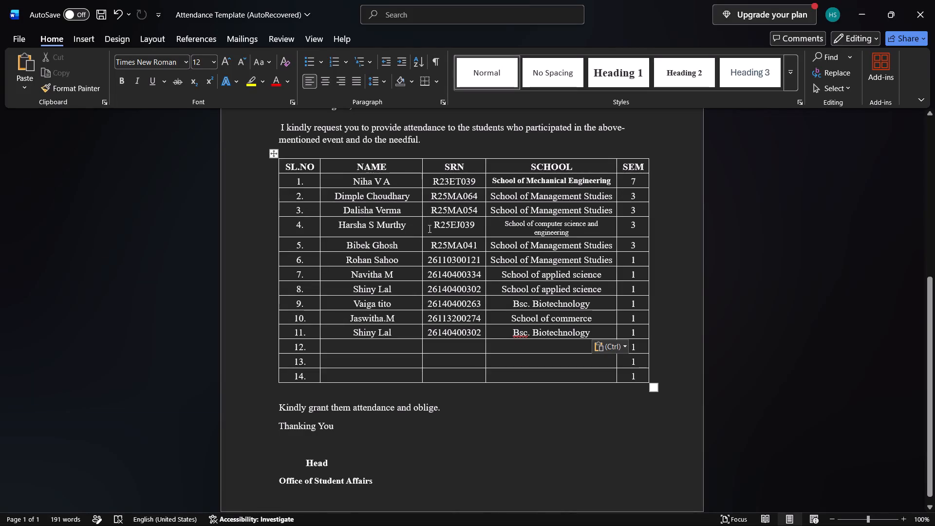
Delete the entire SRN entry in row 6 of the student table, leaving that cell empty.
left_click(481, 259)
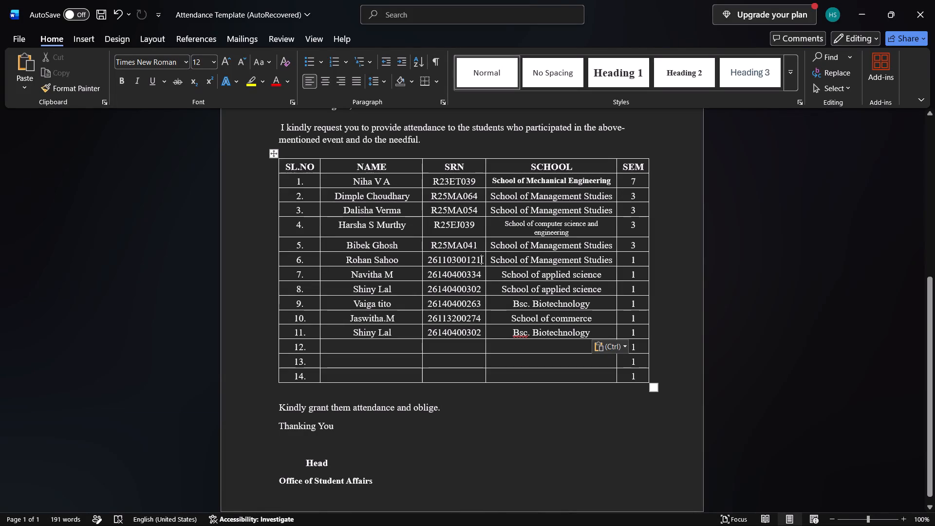
key("BackSpace")
key("BackSpace")
key("BackSpace")
key("BackSpace")
key("BackSpace")
key("BackSpace")
key("BackSpace")
key("BackSpace")
key("BackSpace")
key("BackSpace")
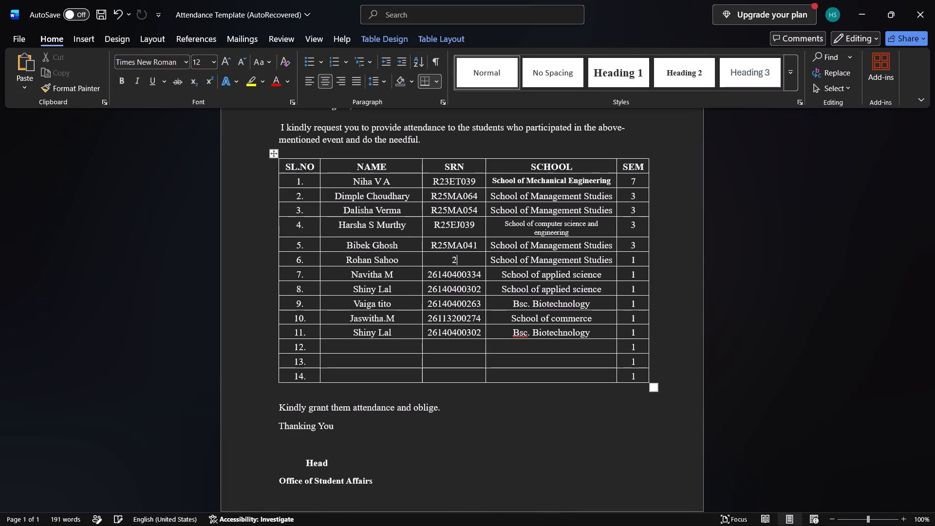
key("BackSpace")
Enter the SRN prefix R26MA in row 6's empty SRN cell of the student table.
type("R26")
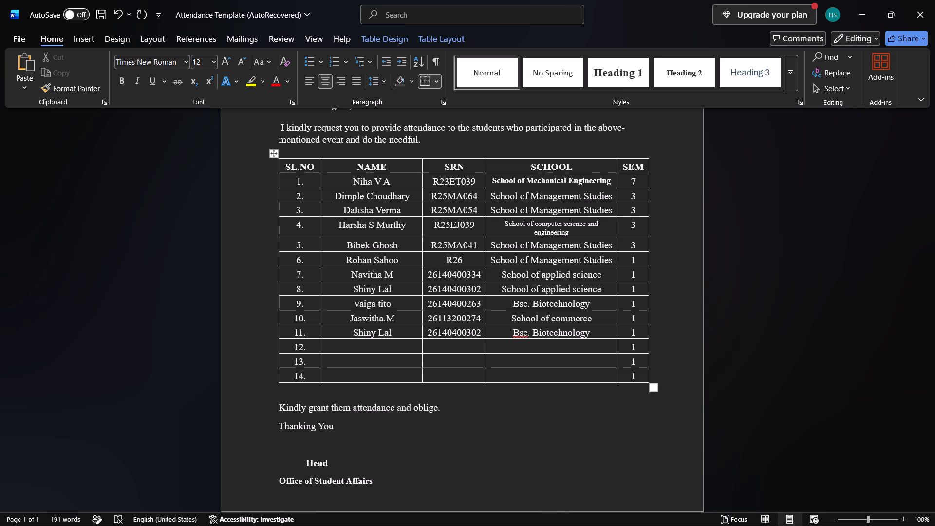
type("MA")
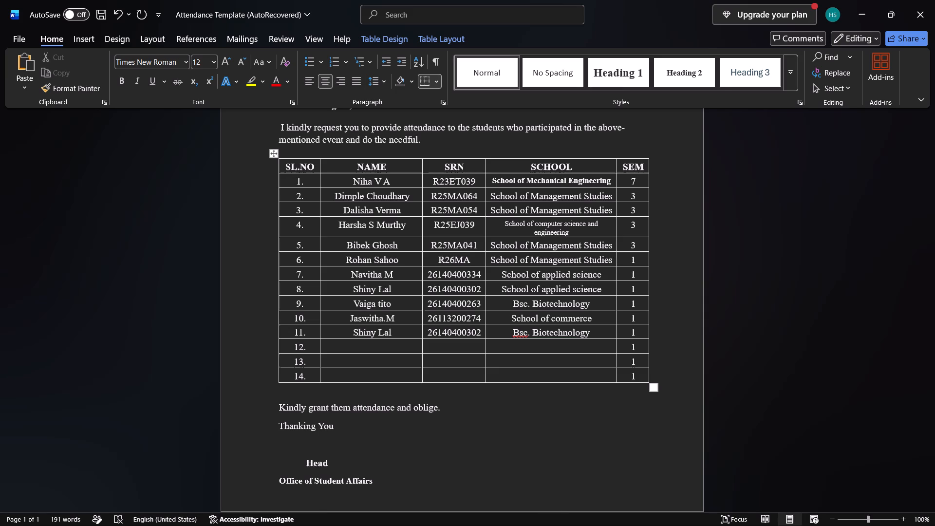
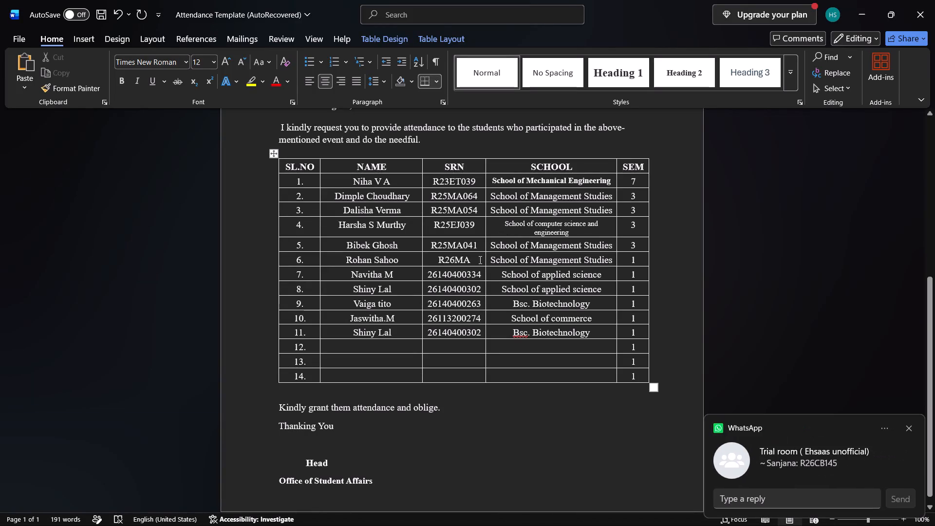
Complete the SRN in row 6 of the student table by adding its last three digits, and save the document.
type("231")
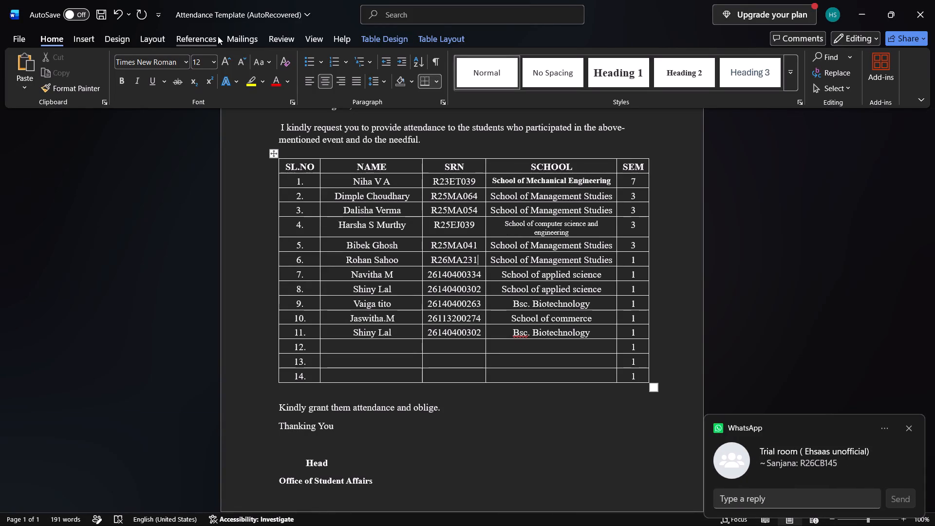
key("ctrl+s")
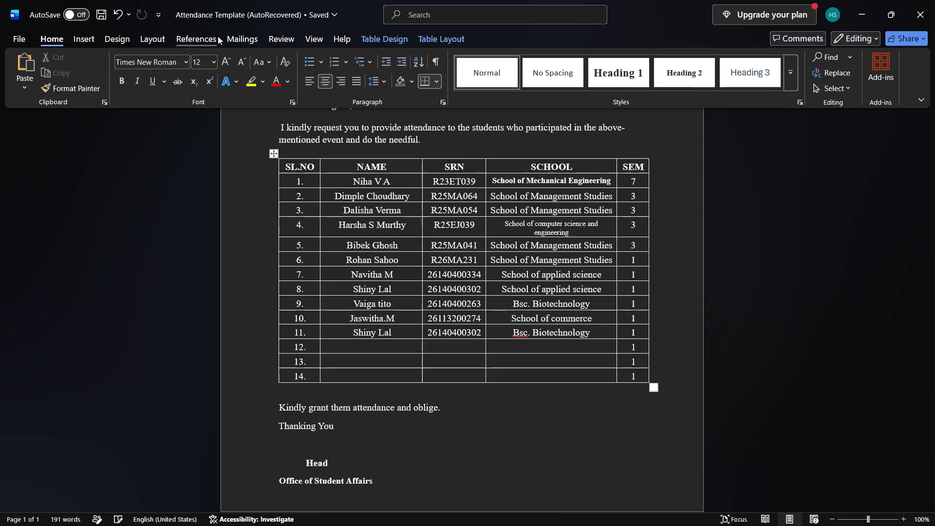
Turn on AutoSave for the attendance letter.
left_click(68, 12)
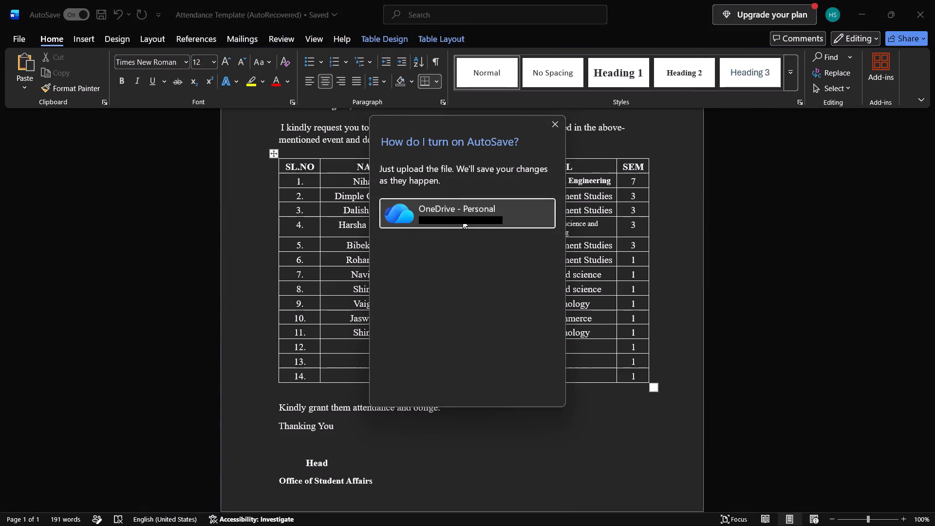
Turn on AutoSave for the attendance document by choosing OneDrive - Personal as the upload location.
left_click(463, 220)
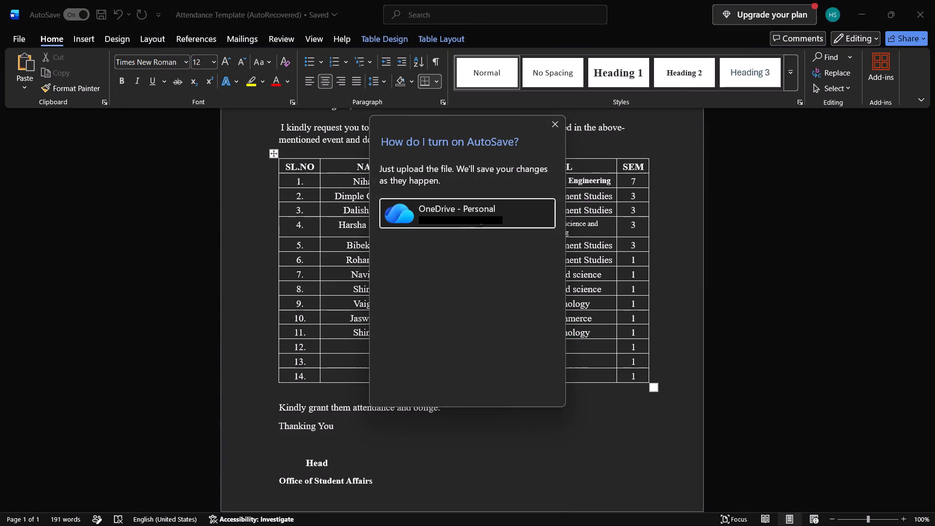
left_click(480, 215)
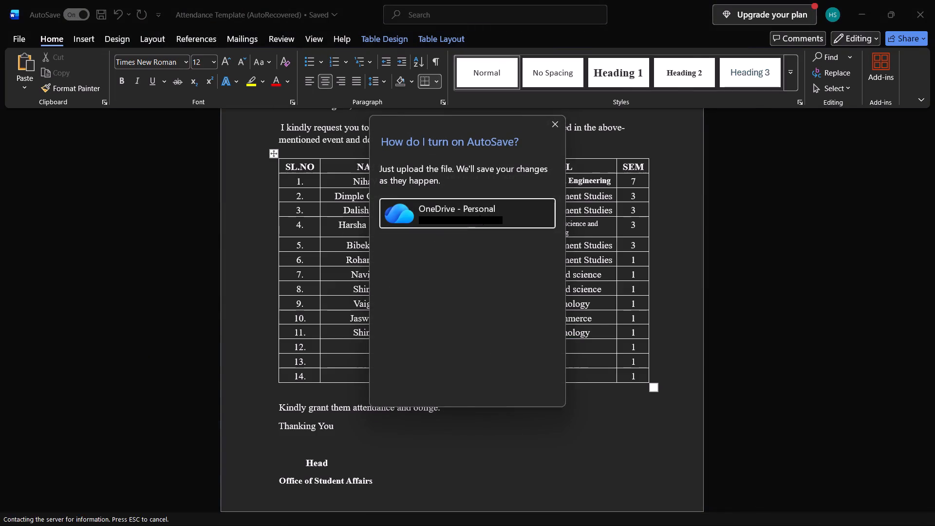
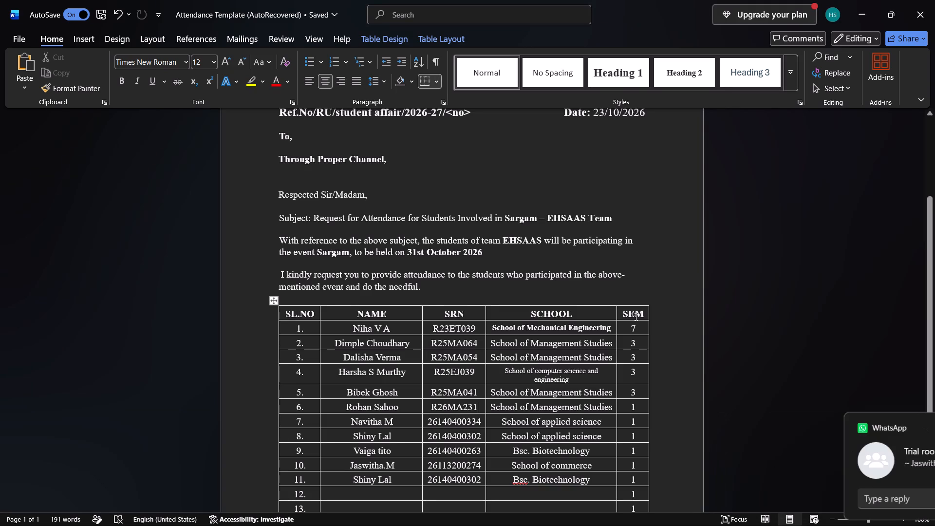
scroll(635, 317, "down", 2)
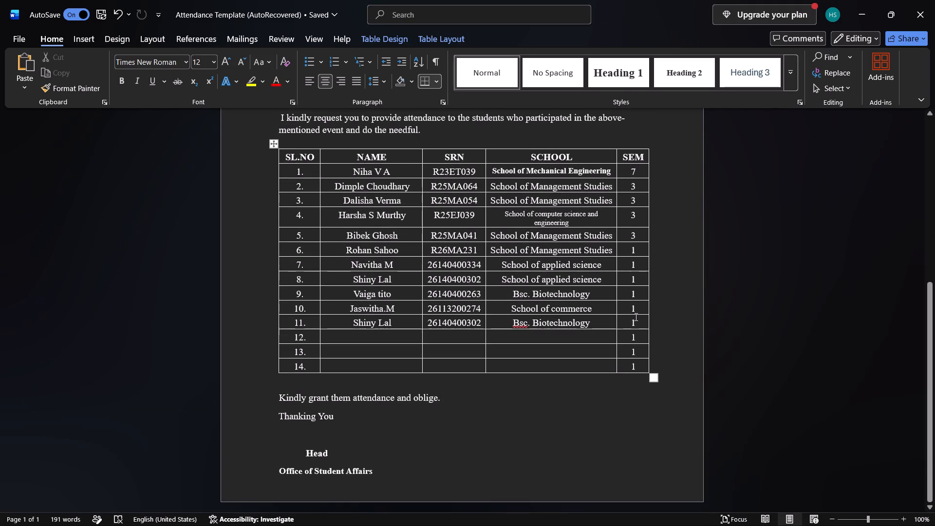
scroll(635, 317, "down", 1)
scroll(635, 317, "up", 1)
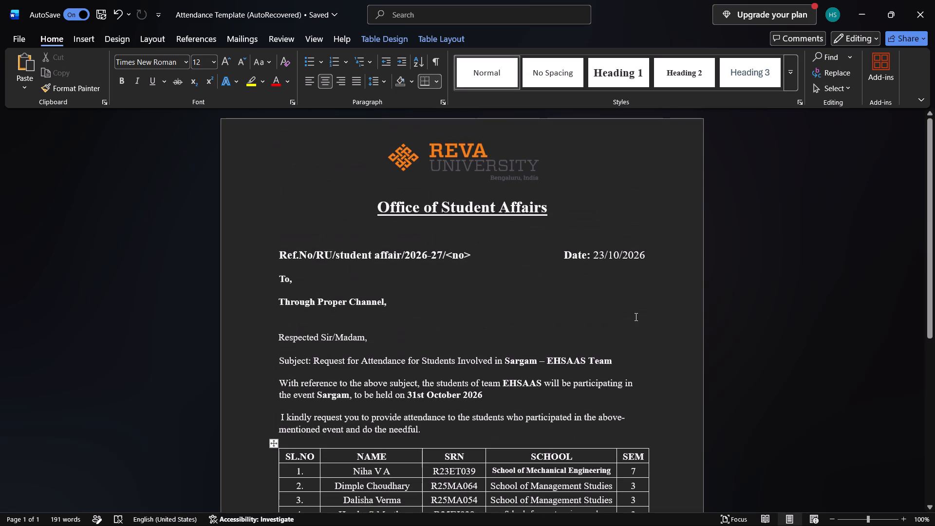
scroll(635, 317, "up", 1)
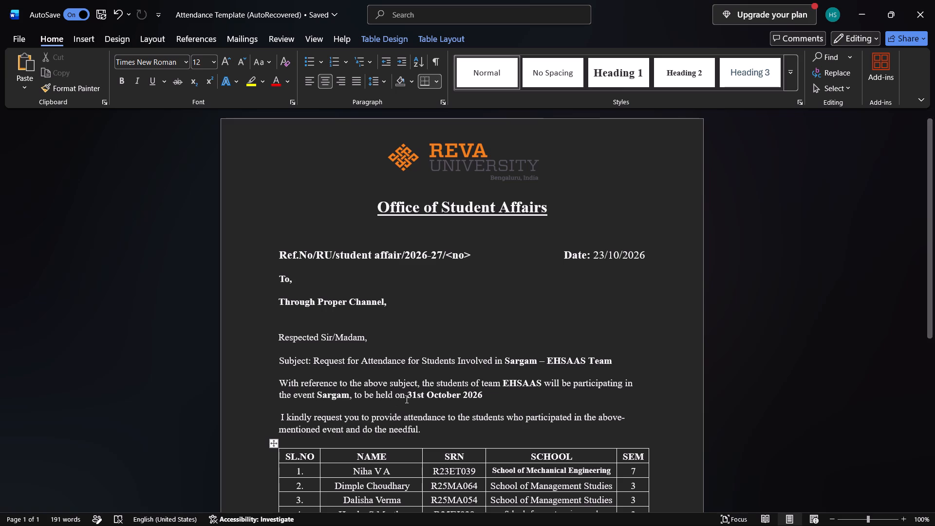
Insert "from 27th to 30th October 2026" after "above-mentioned event" in the attendance request paragraph.
left_click(344, 429)
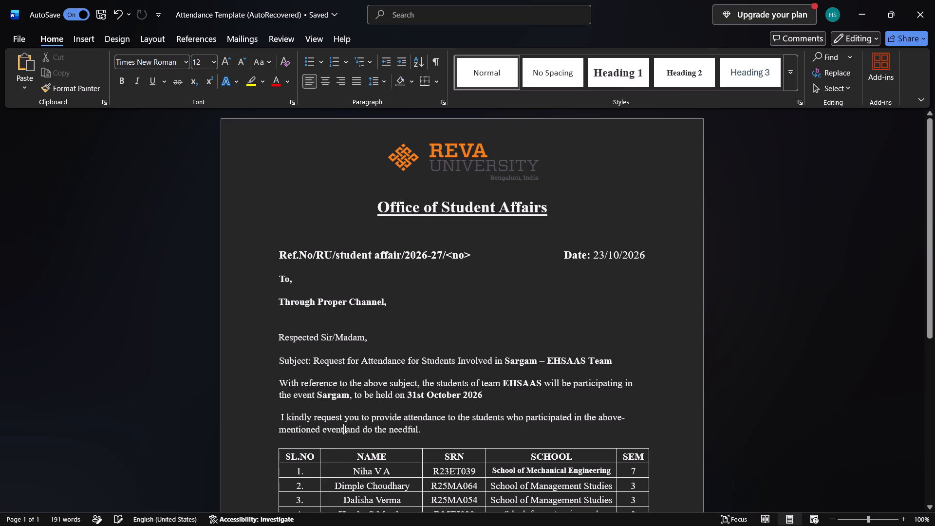
key("space")
type("from")
key("space")
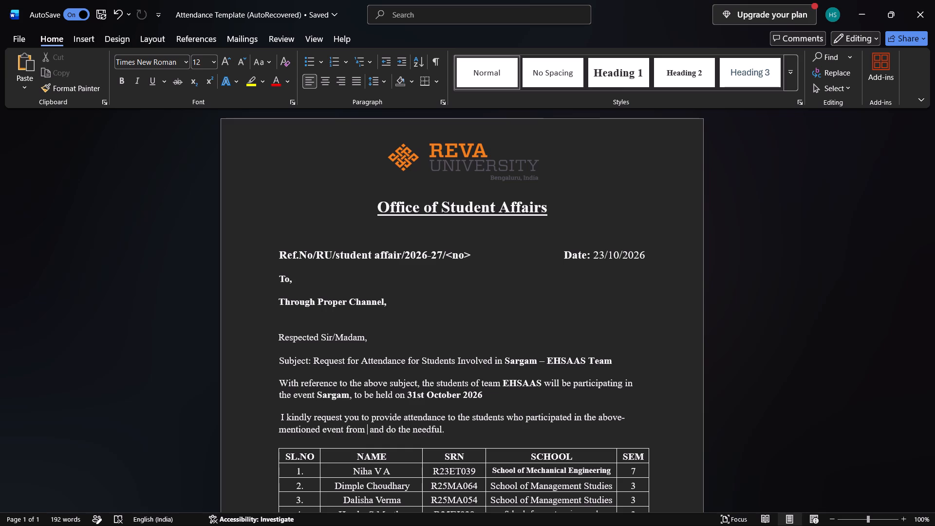
type("27")
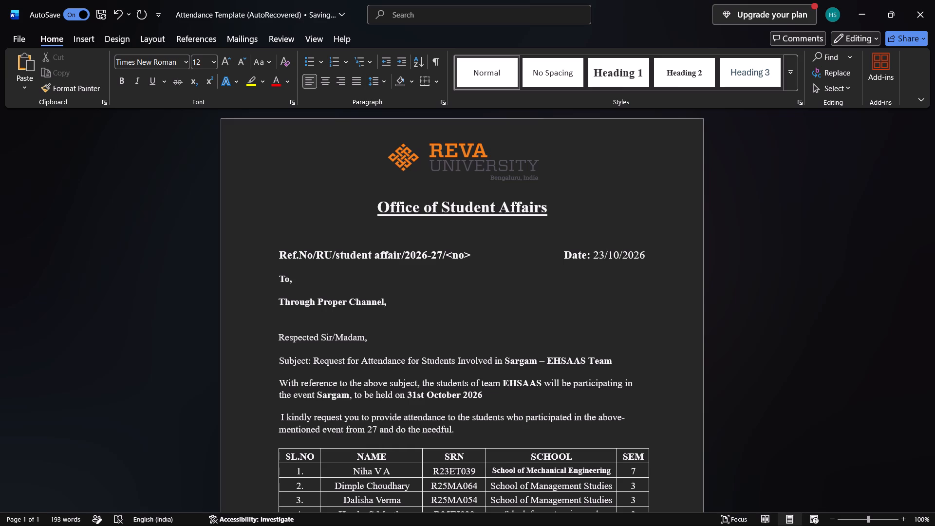
type("th")
key("space")
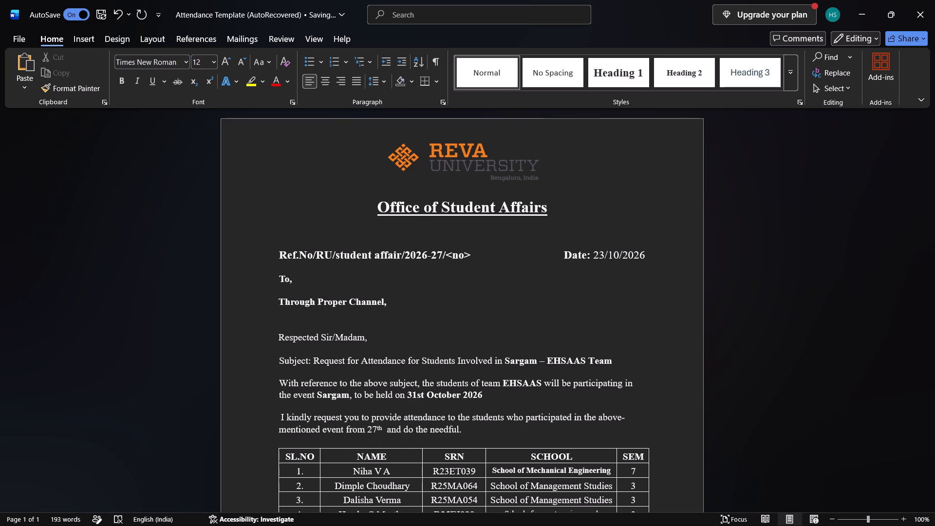
type("to")
key("space")
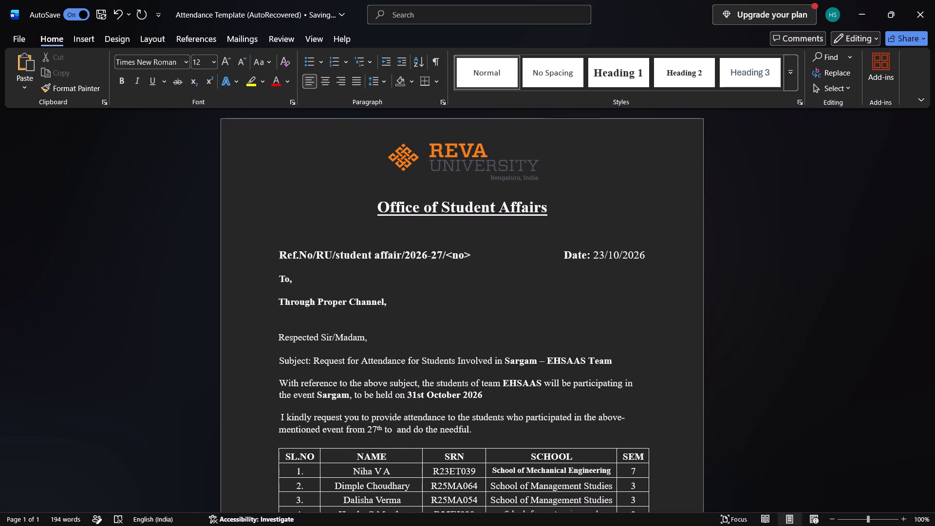
type("30")
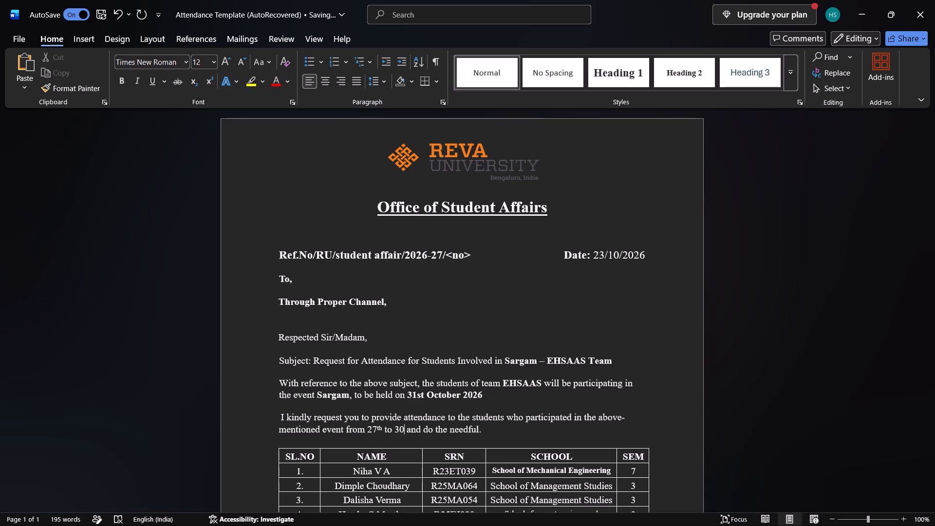
type("th")
key("space")
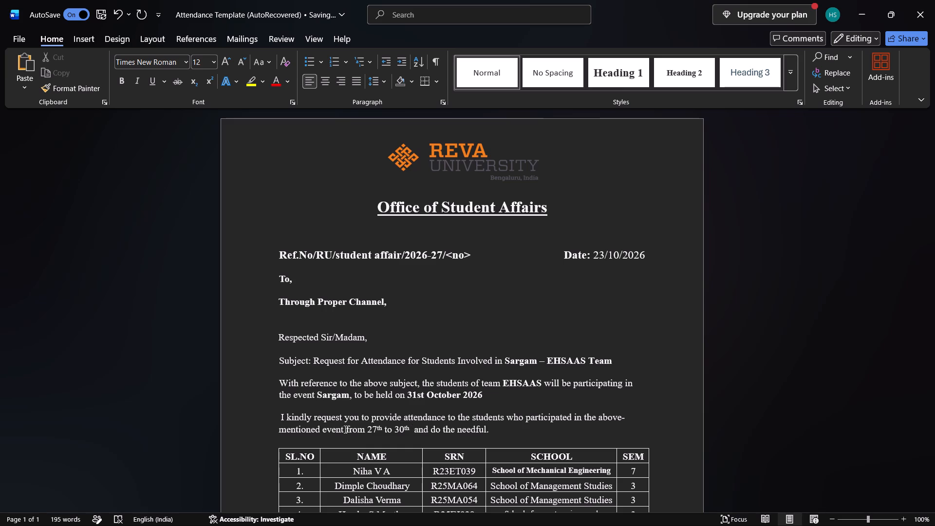
key("shift+o")
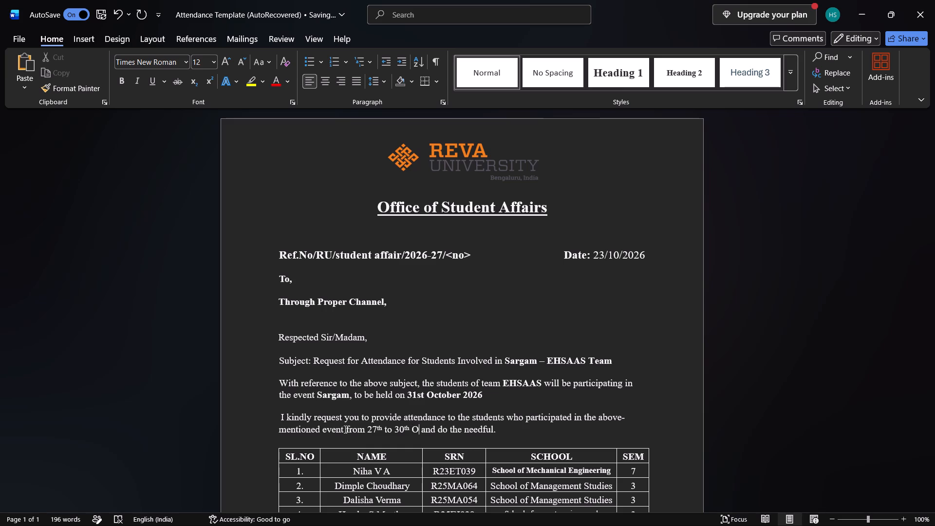
type("cto")
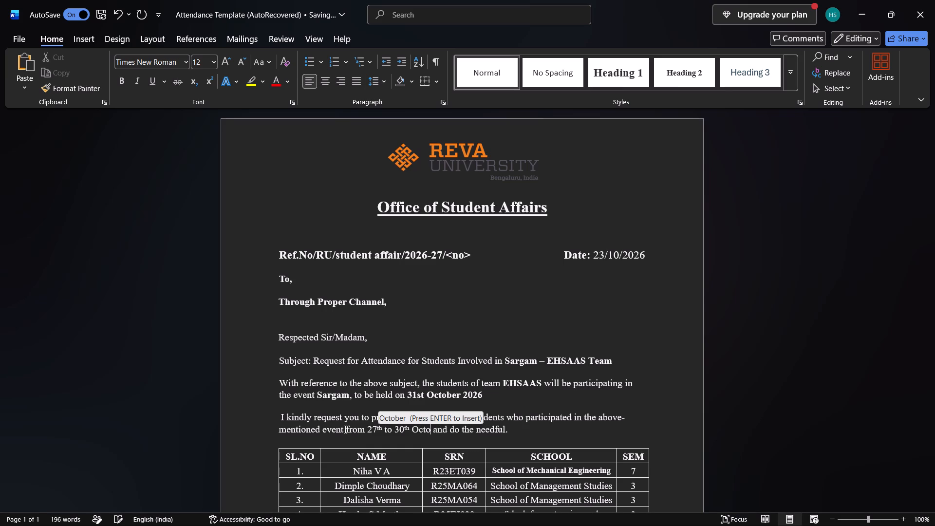
key("Return")
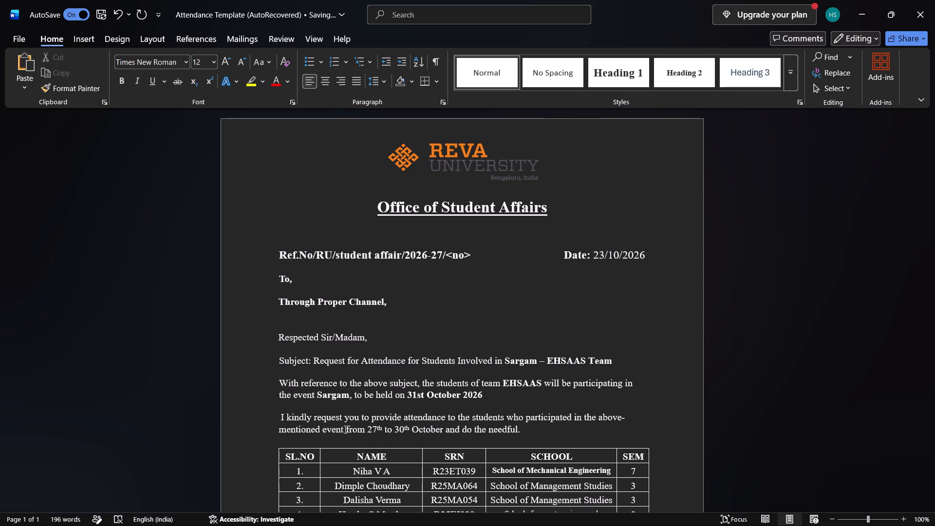
type("2026")
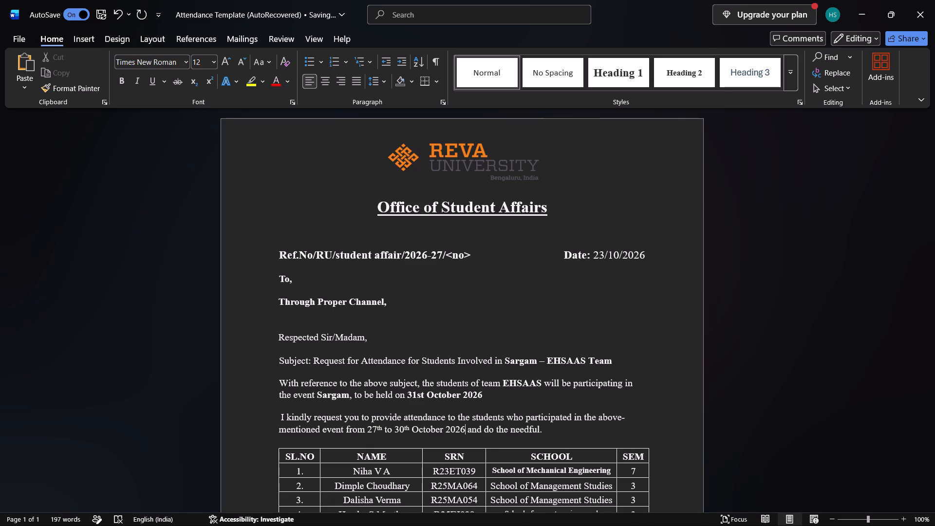
Change the day in the letter's date line so the date reads 27/10/2026.
left_click(603, 254)
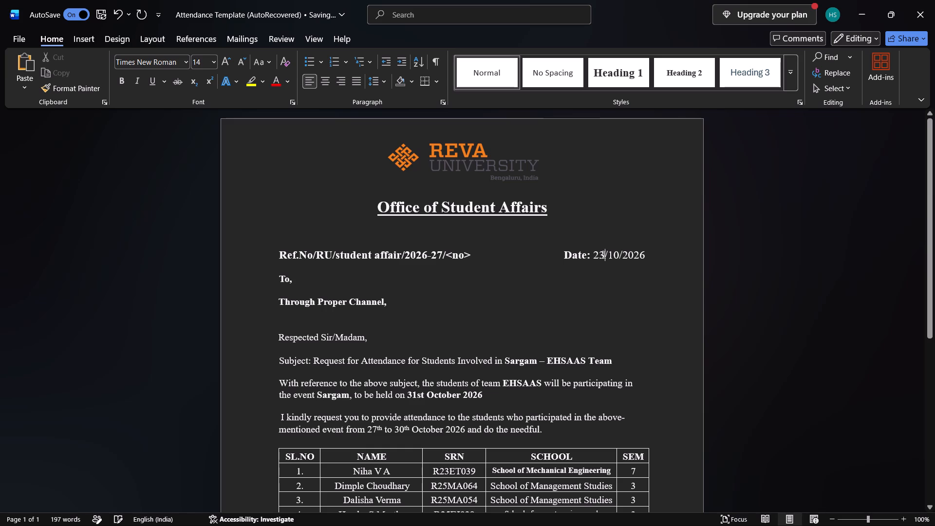
key("BackSpace")
key("7")
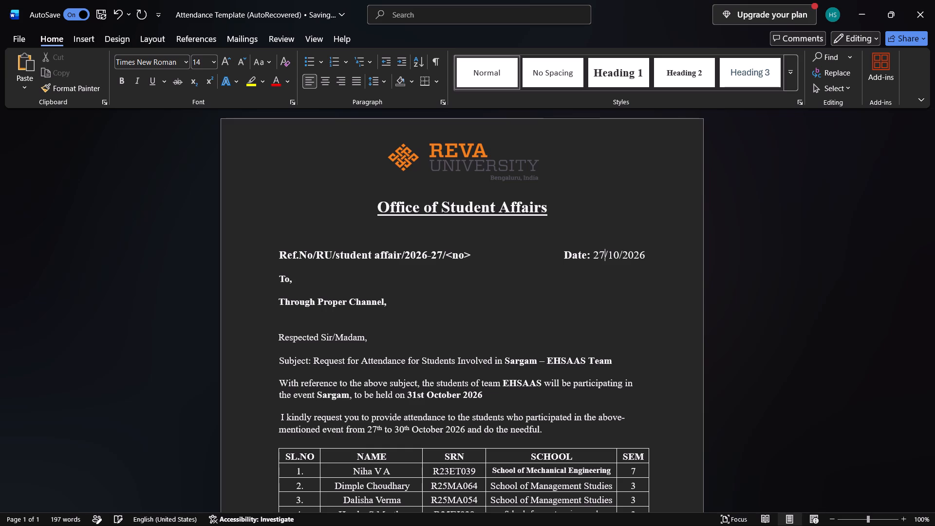
scroll(618, 306, "down", 1)
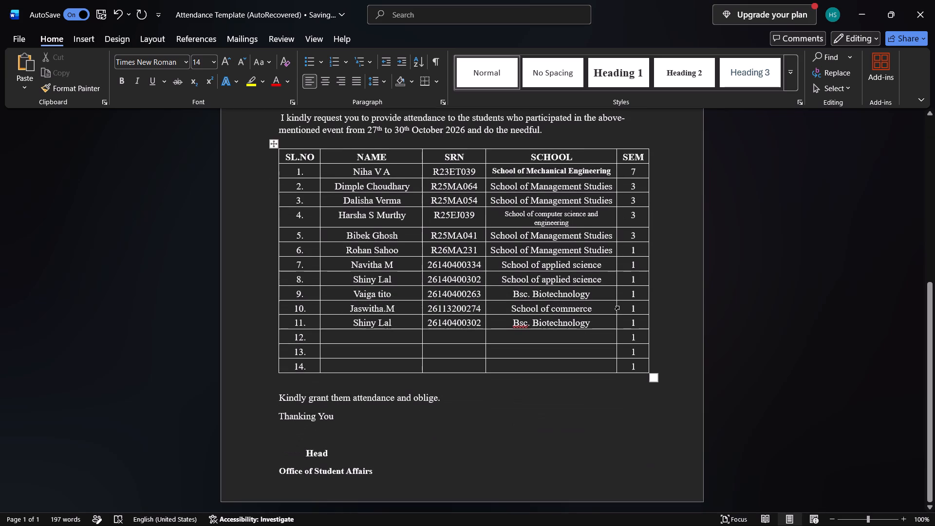
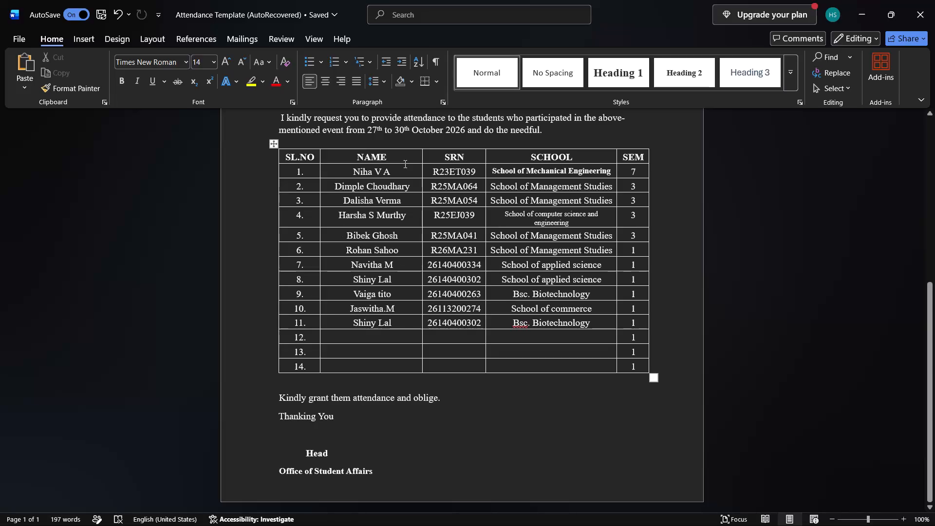
Change the end date of the event in the attendance request paragraph to 31st October 2026, with "st" as superscript.
left_click(411, 130)
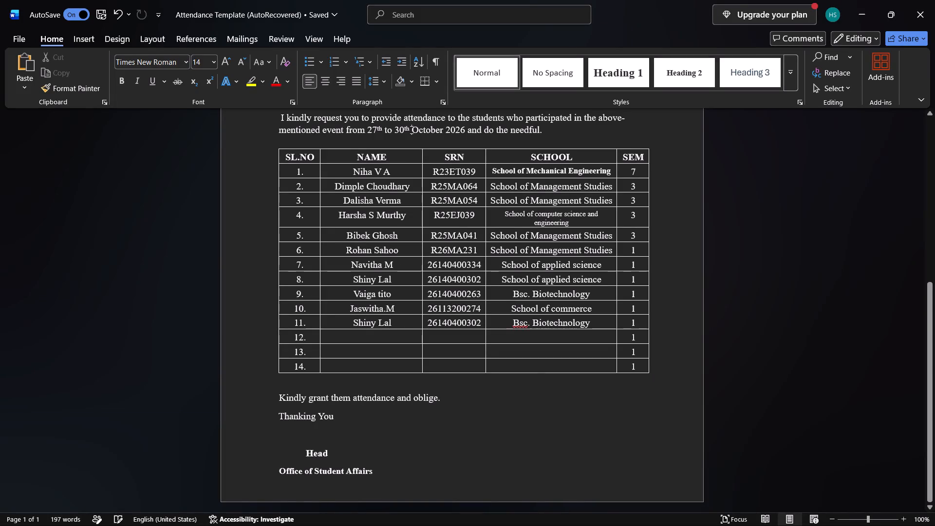
key("Left")
key("BackSpace")
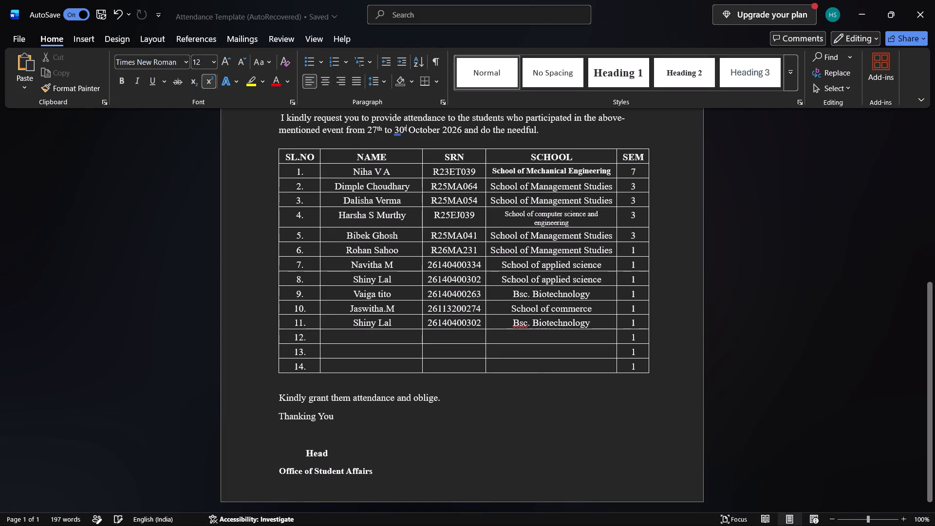
key("BackSpace")
key("BackSpace")
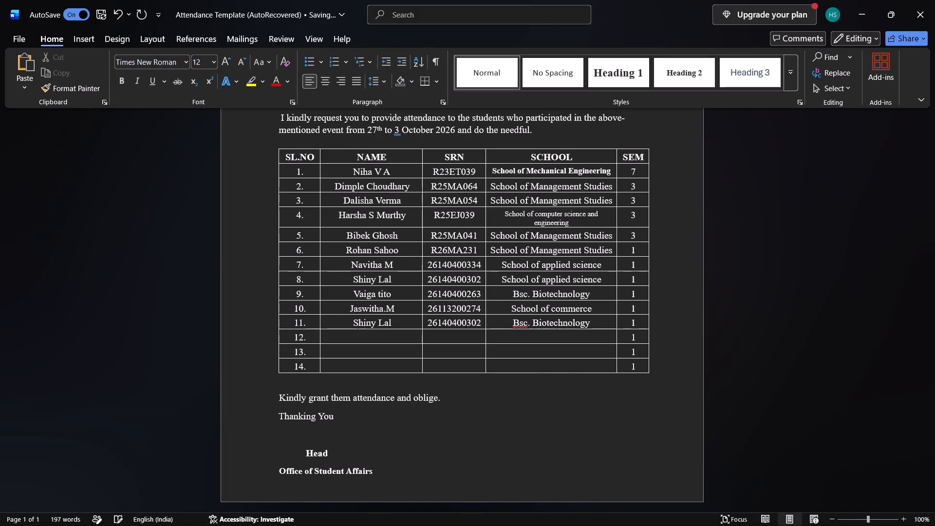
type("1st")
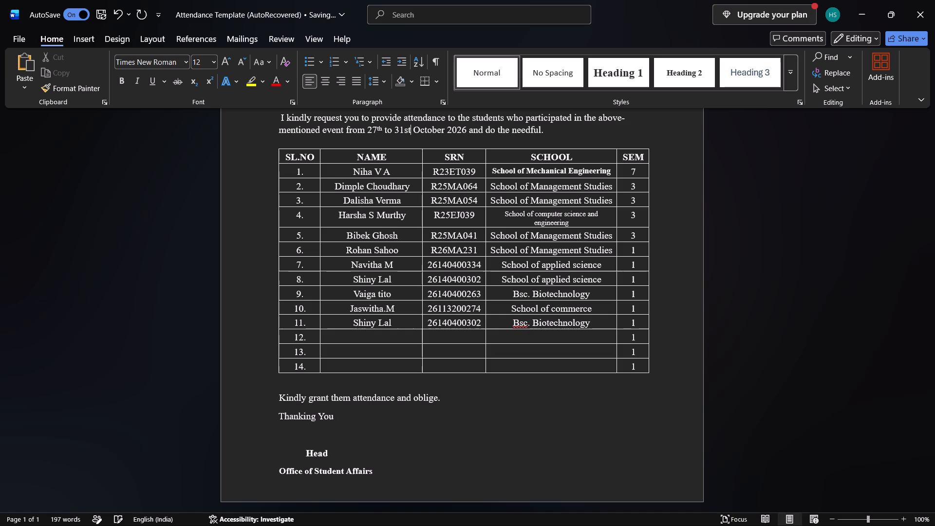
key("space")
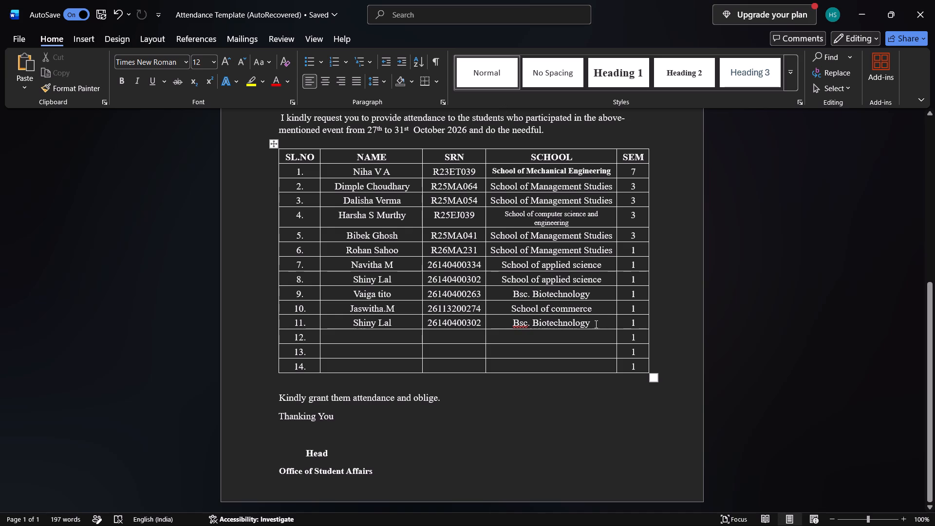
Clear the duplicate student's school and SRN from row 11 of the student table.
left_click_drag(595, 324, 493, 320)
key("BackSpace")
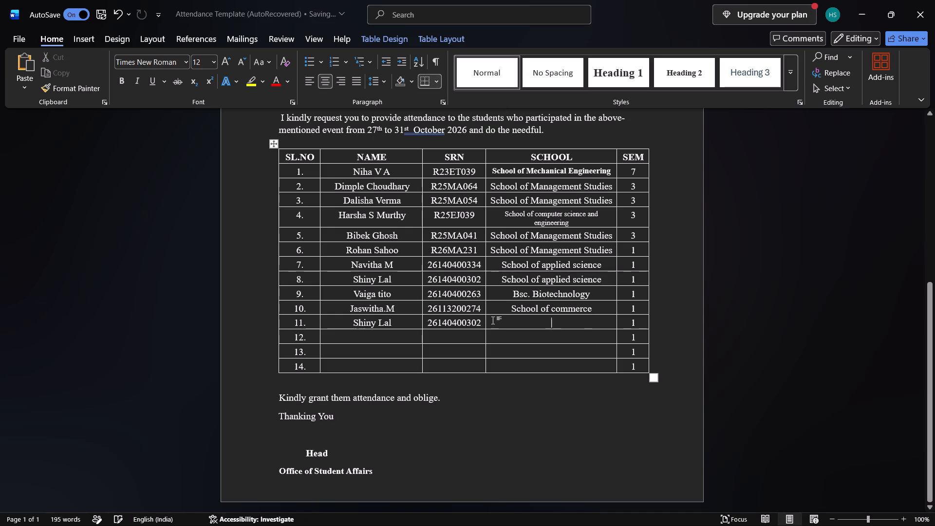
left_click_drag(481, 322, 425, 325)
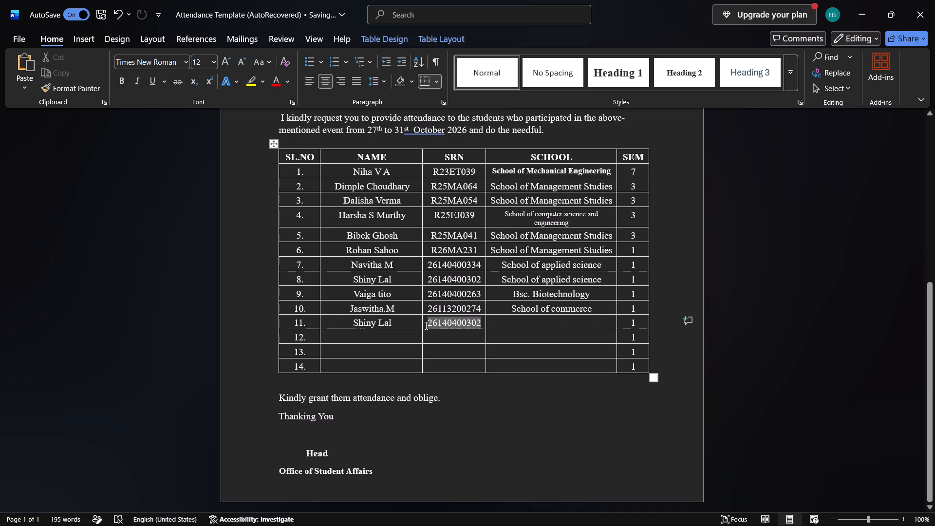
key("BackSpace")
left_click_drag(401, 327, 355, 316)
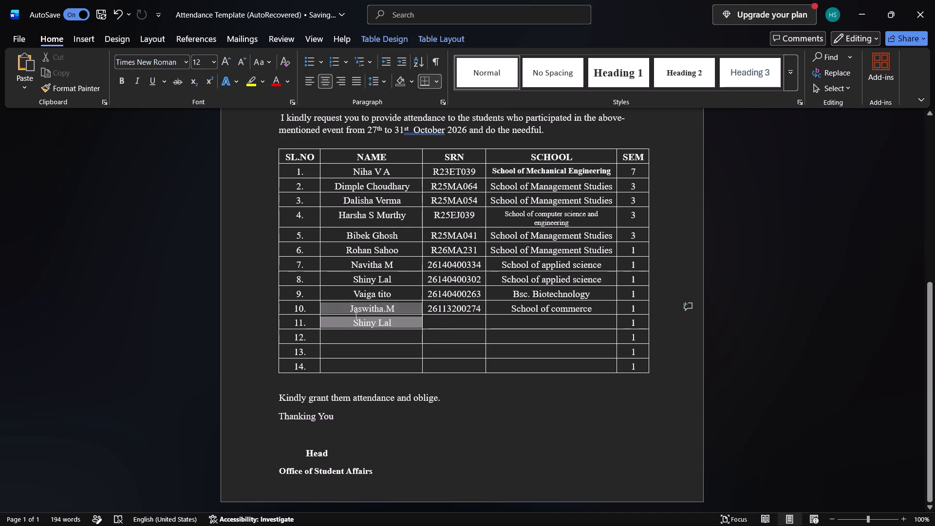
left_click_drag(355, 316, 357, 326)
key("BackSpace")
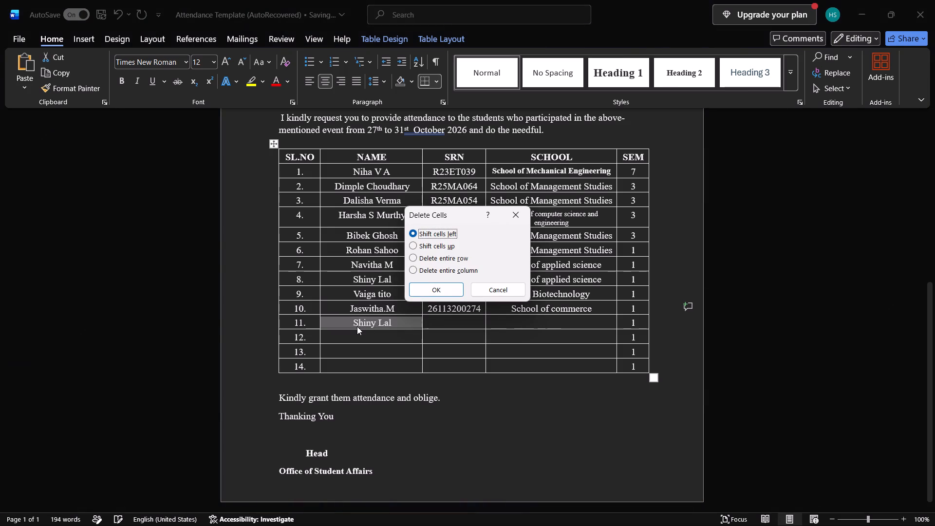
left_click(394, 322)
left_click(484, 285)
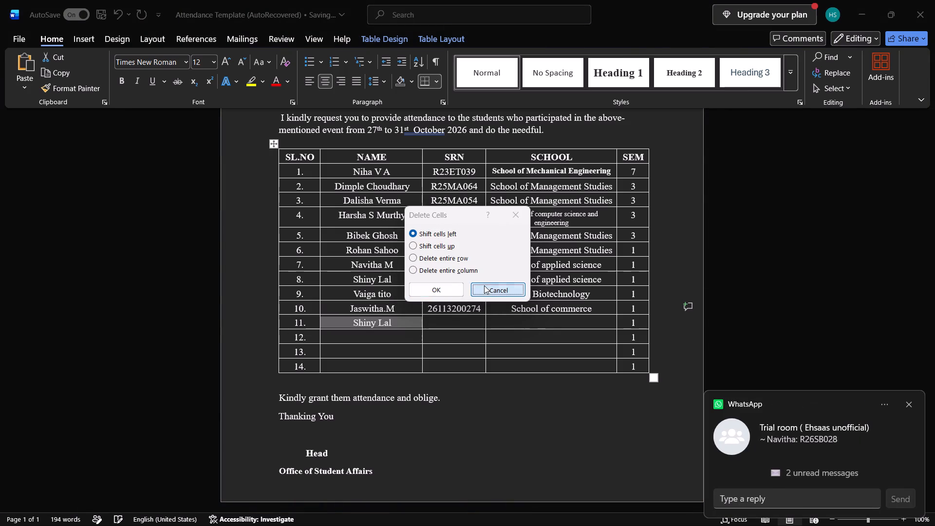
Delete the duplicate student's name from row 11, keeping the row itself in the table.
left_click(401, 321)
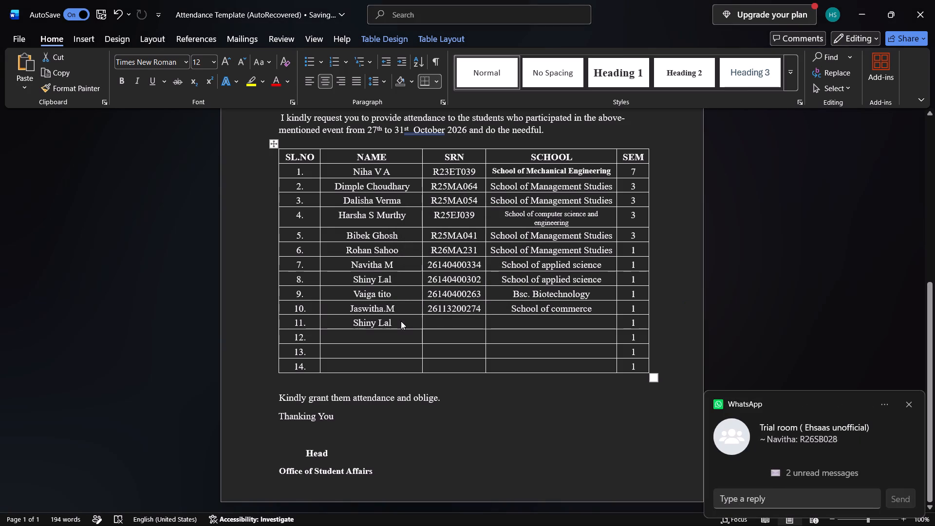
left_click_drag(401, 321, 360, 320)
key("BackSpace")
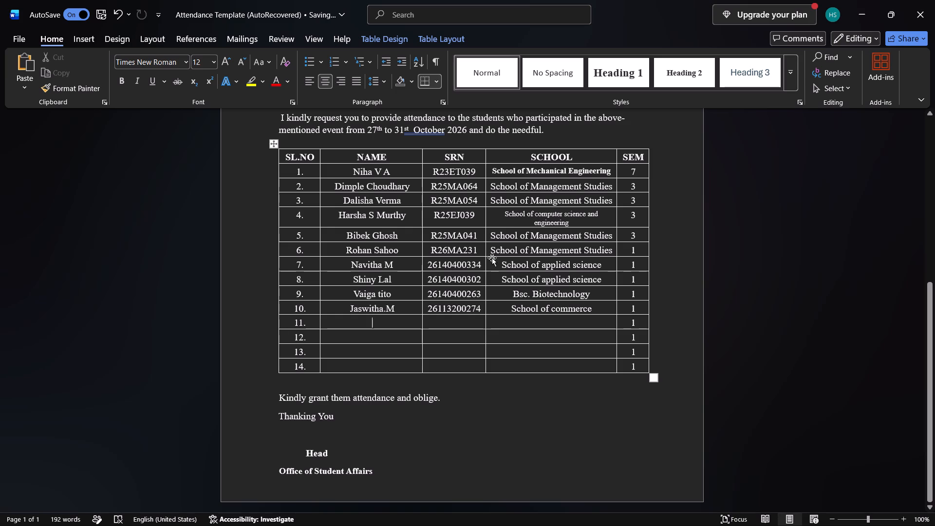
Clear the SRN in row 7 of the student table.
left_click_drag(482, 264, 439, 263)
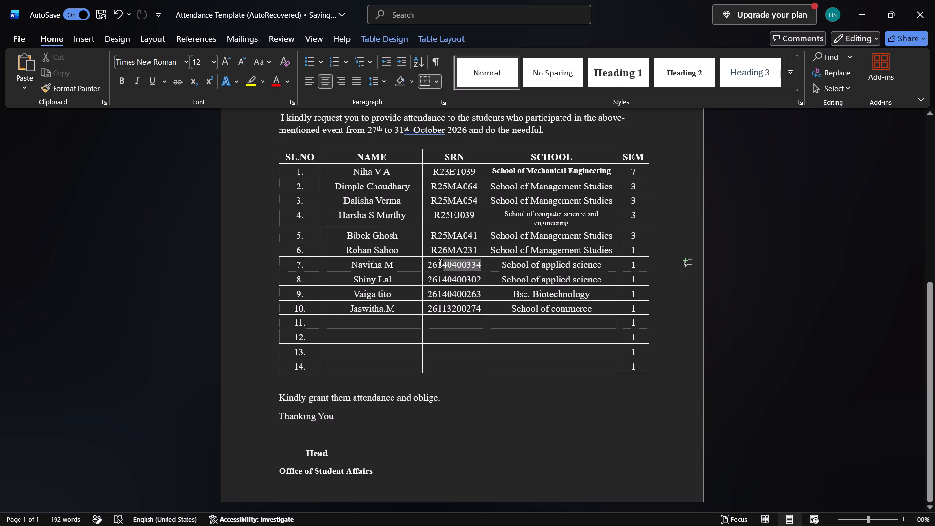
left_click_drag(439, 263, 427, 266)
key("BackSpace")
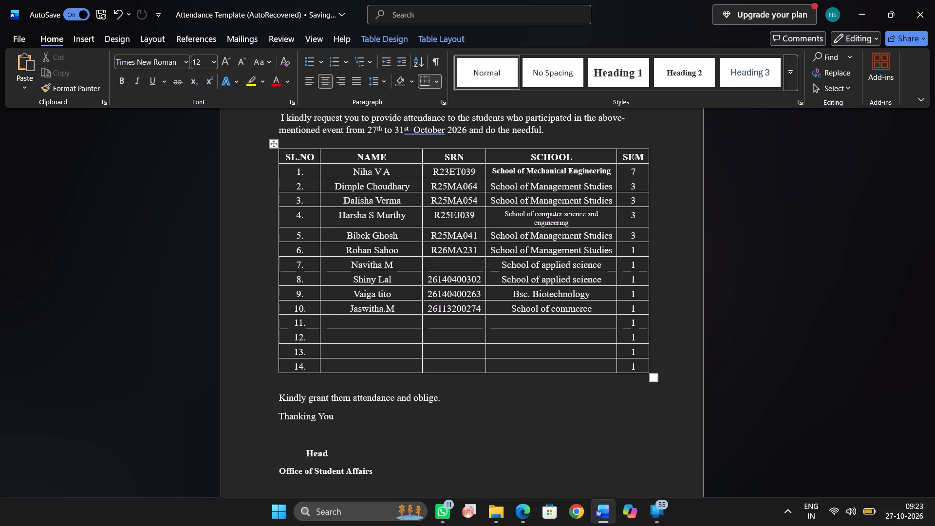
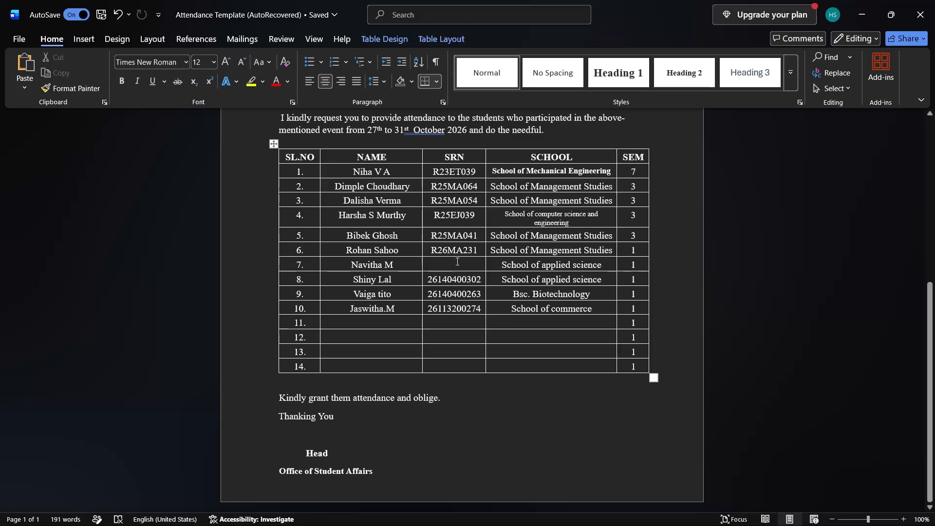
Paste the copied SRN into the empty SRN cell in row 7 of the student table.
left_click(456, 263)
key("ctrl+v")
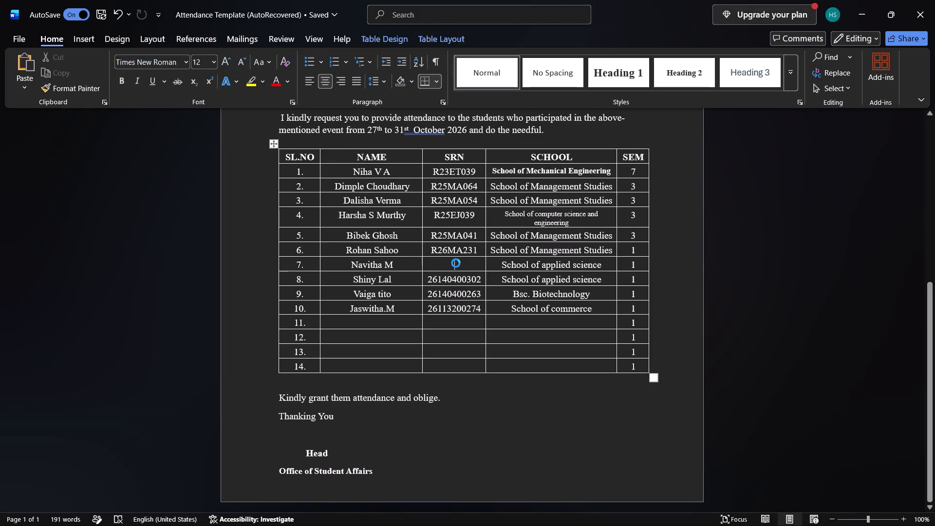
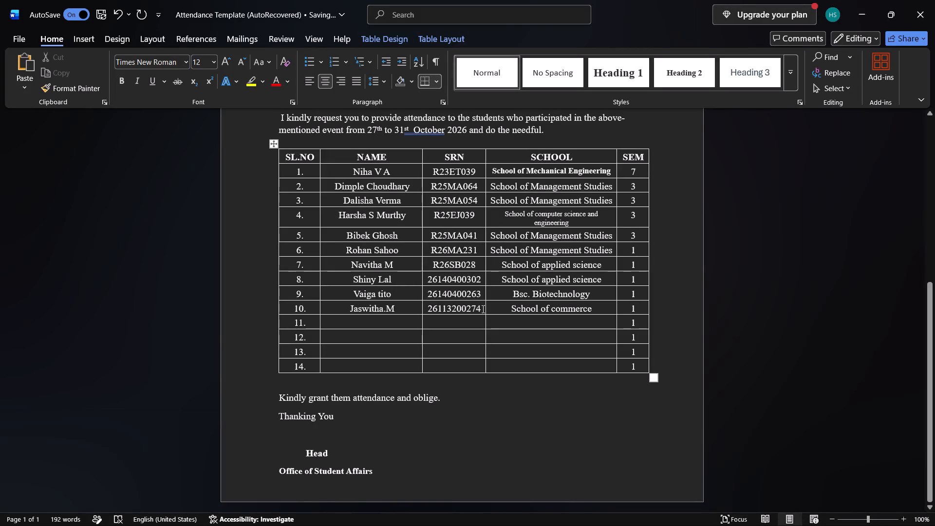
Replace the existing SRN in row 10 of the student table with the copied SRN.
left_click_drag(482, 309, 433, 308)
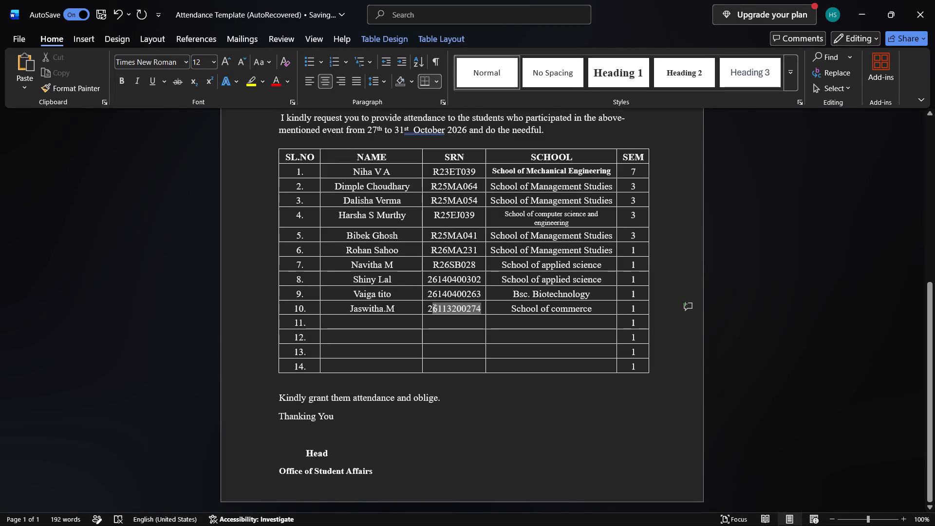
left_click_drag(433, 308, 427, 307)
key("BackSpace")
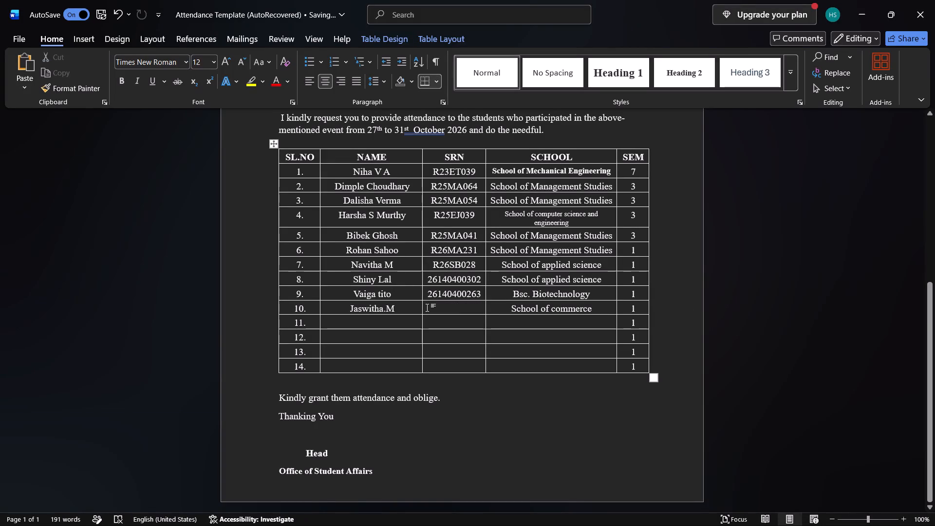
key("ctrl+v")
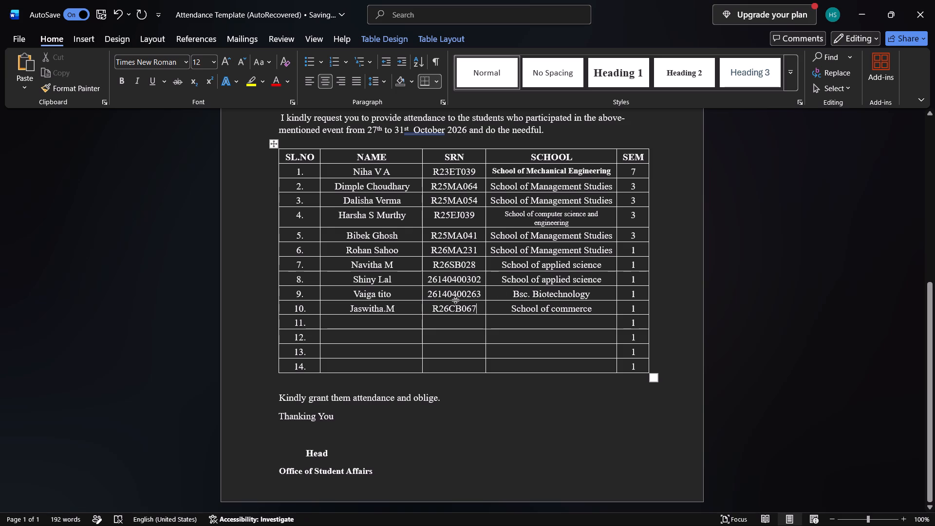
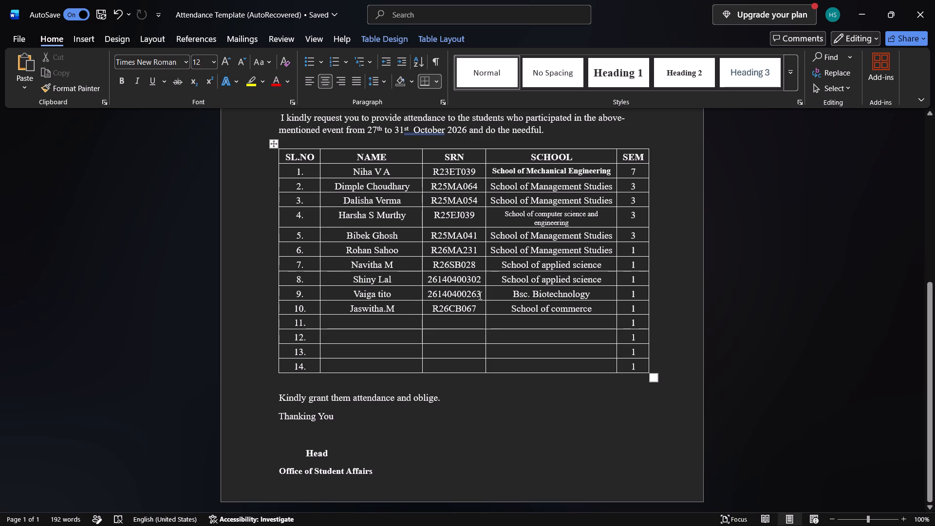
Replace the SRN in row 9 of the student table with a copy of the SRN from row 7.
left_click_drag(479, 295, 427, 300)
key("BackSpace")
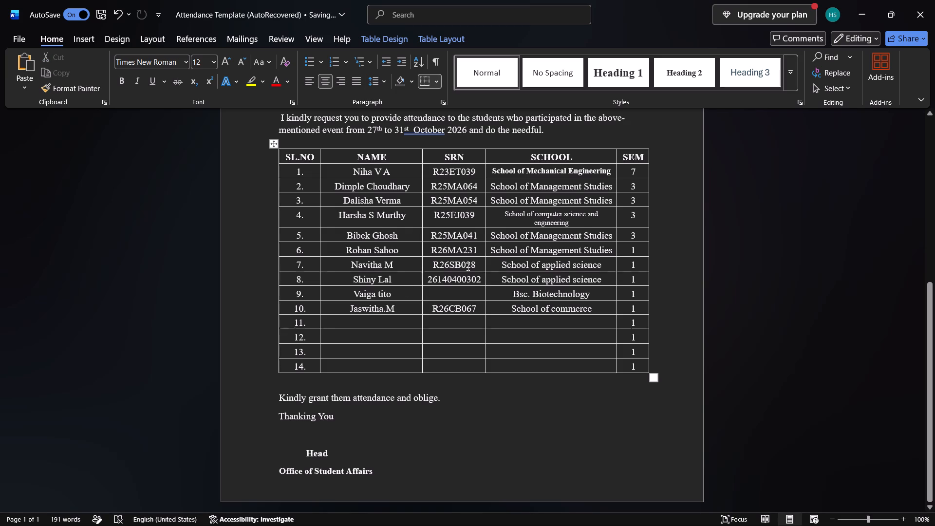
left_click_drag(476, 264, 431, 265)
key("ctrl+c")
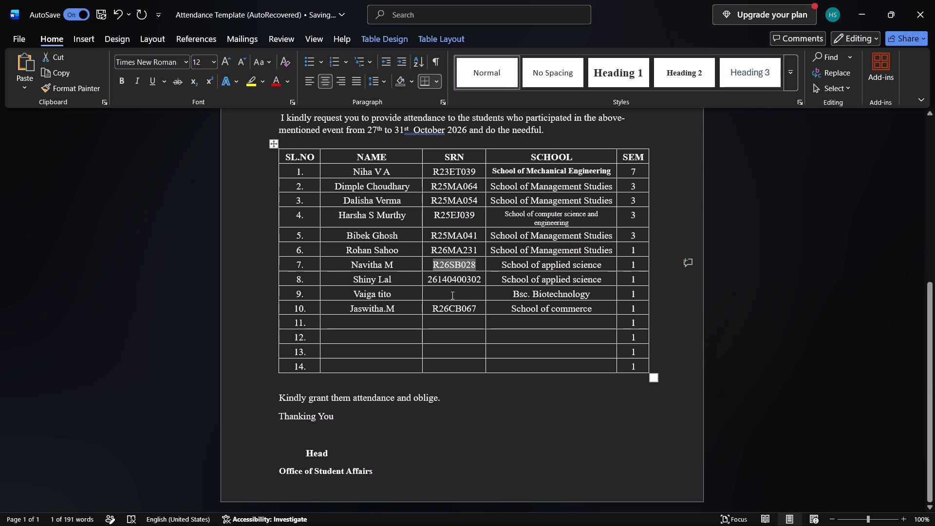
left_click(451, 294)
key("ctrl+v")
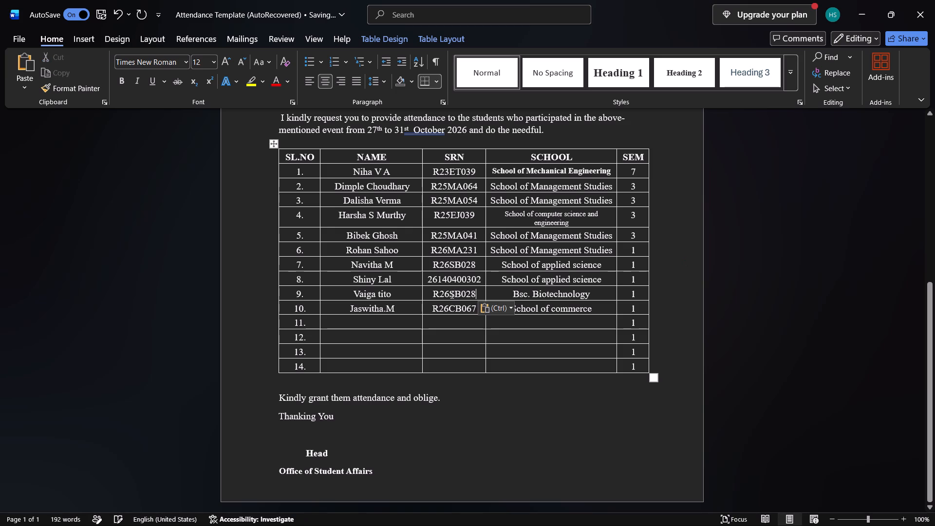
Change the last two digits of the SRN in row 9 of the student table to 55.
key("BackSpace")
key("BackSpace")
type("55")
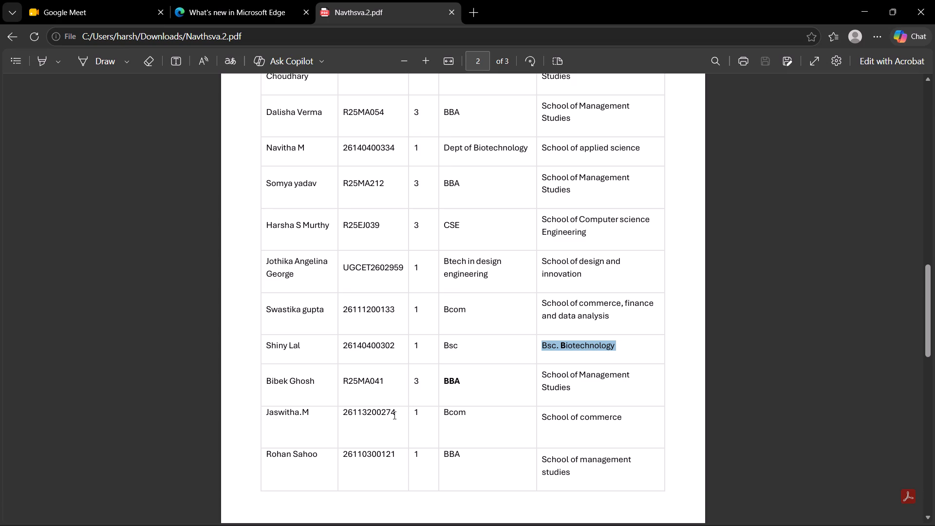
In Microsoft Edge, review the student names, SRNs, semesters and schools in the tables of Navthsva.2.pdf.
scroll(392, 416, "down", 4)
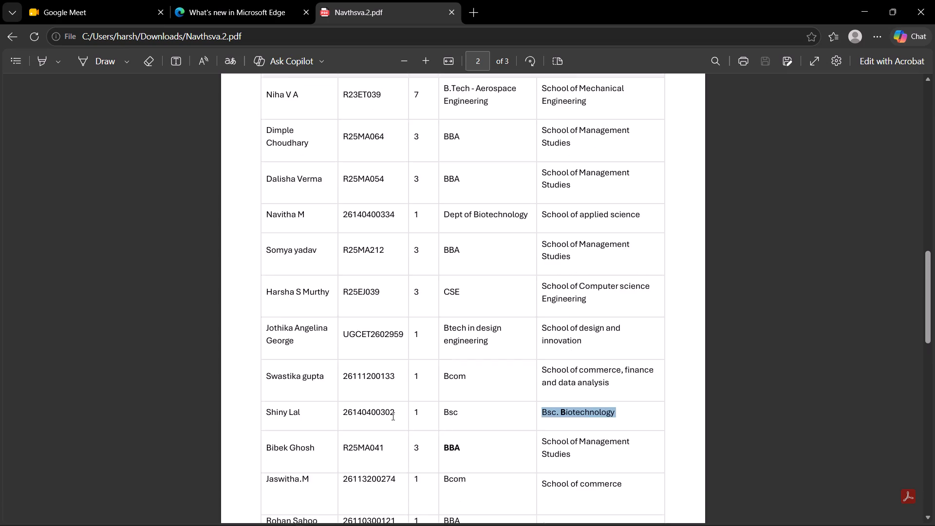
scroll(392, 416, "down", 6)
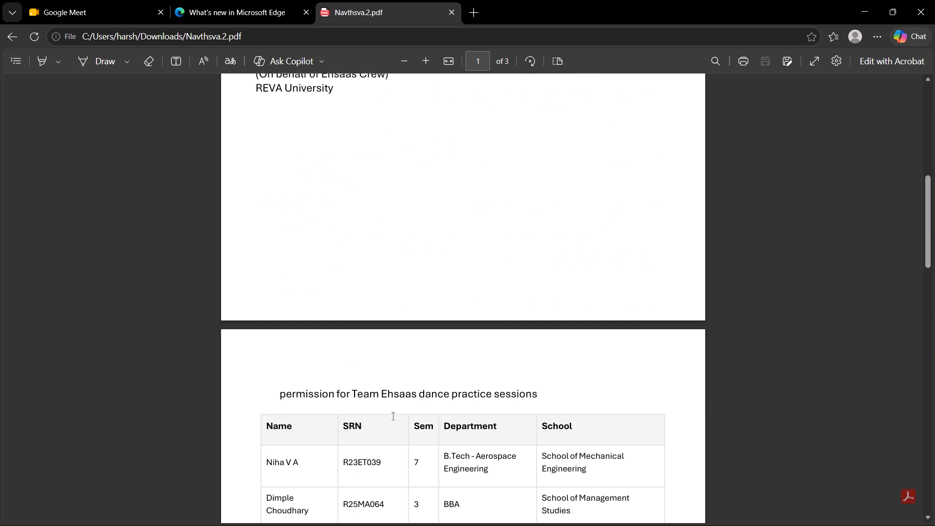
scroll(392, 416, "down", 6)
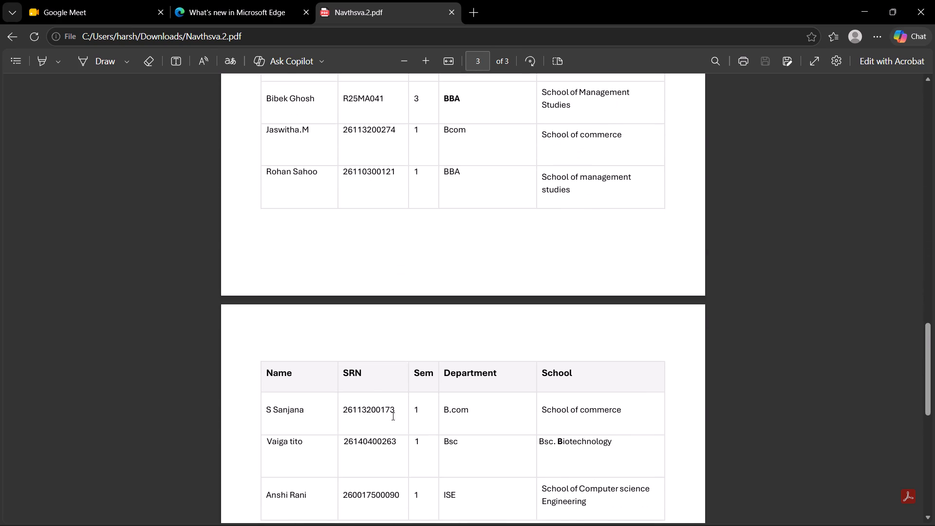
scroll(392, 416, "up", 3)
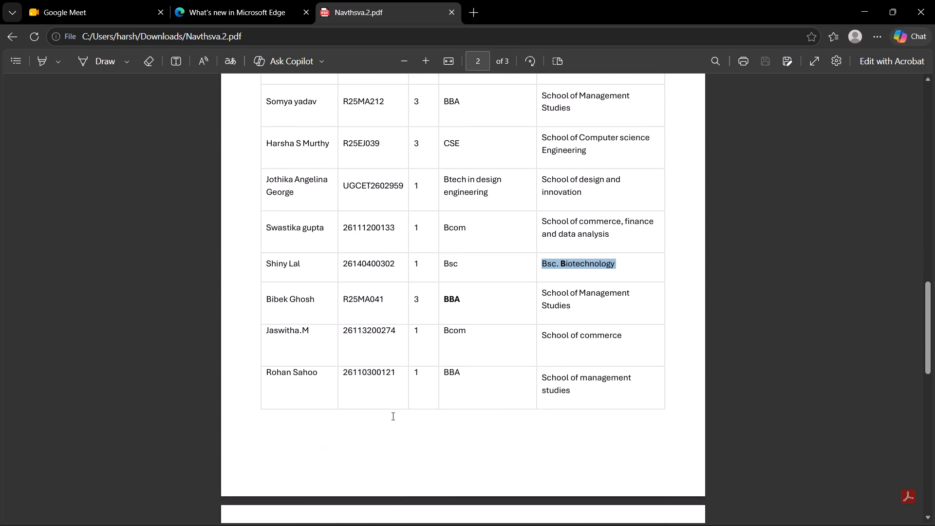
scroll(392, 416, "up", 6)
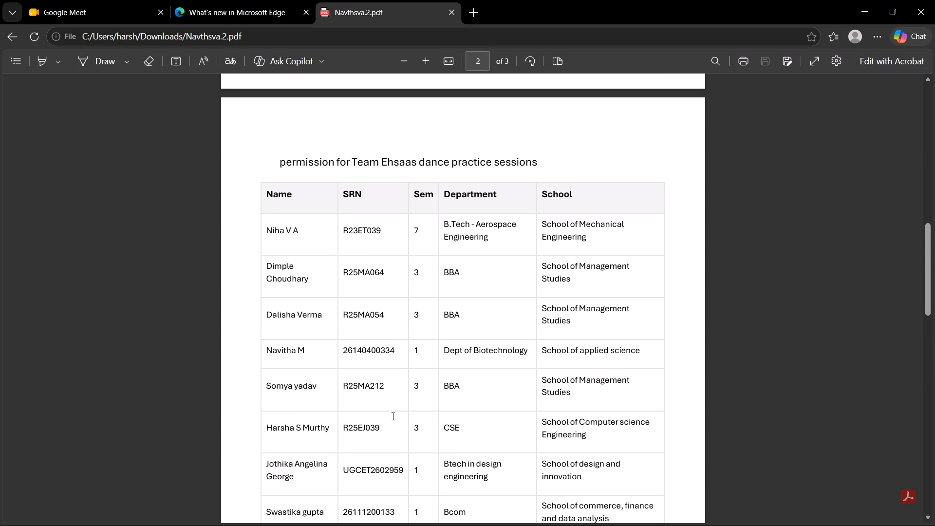
scroll(392, 416, "up", 1)
scroll(392, 416, "down", 2)
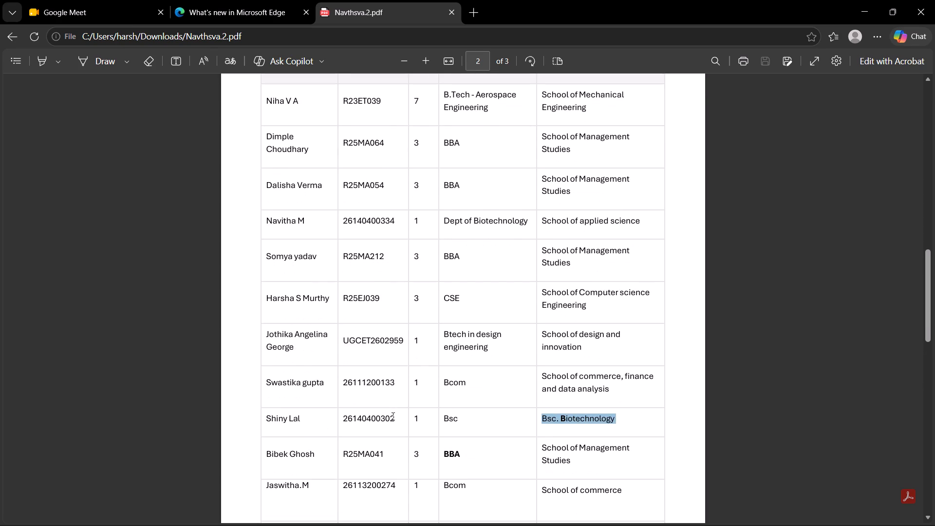
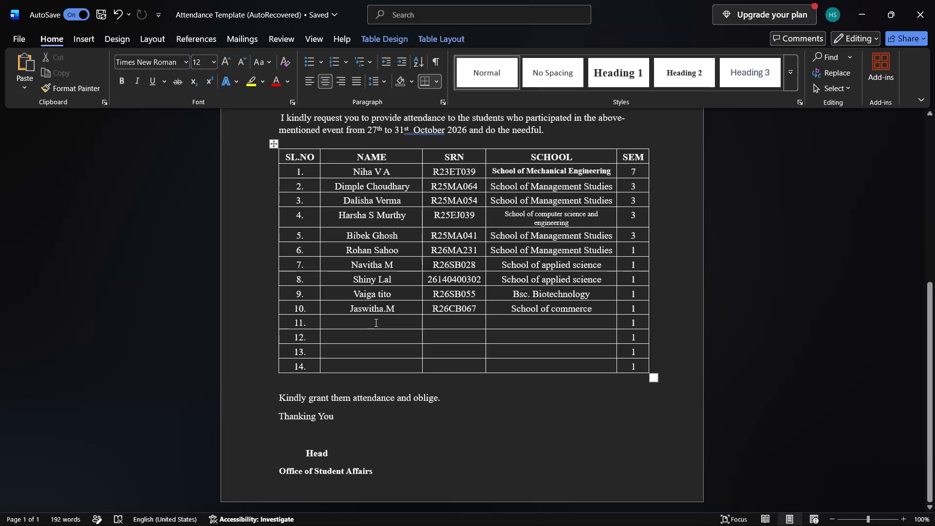
Paste the copied student name into the empty name cell in row 11 of the student table.
key("ctrl+v")
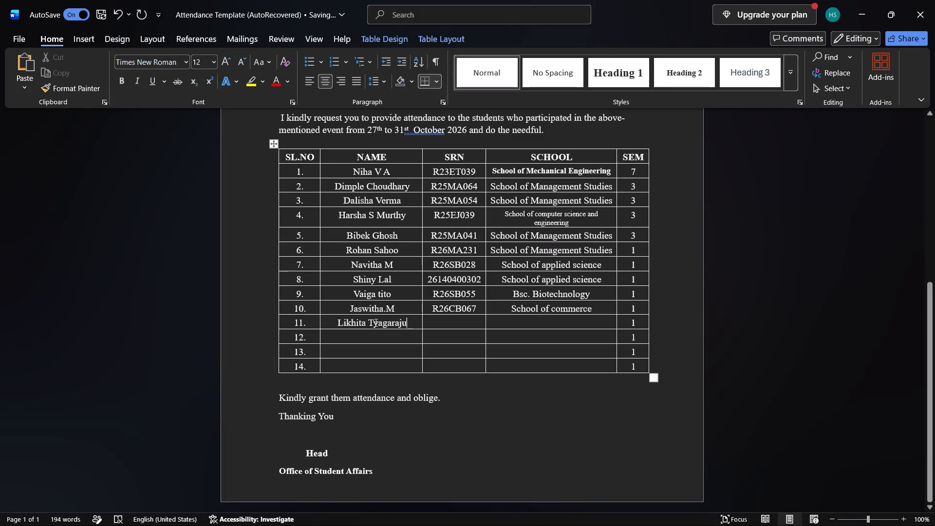
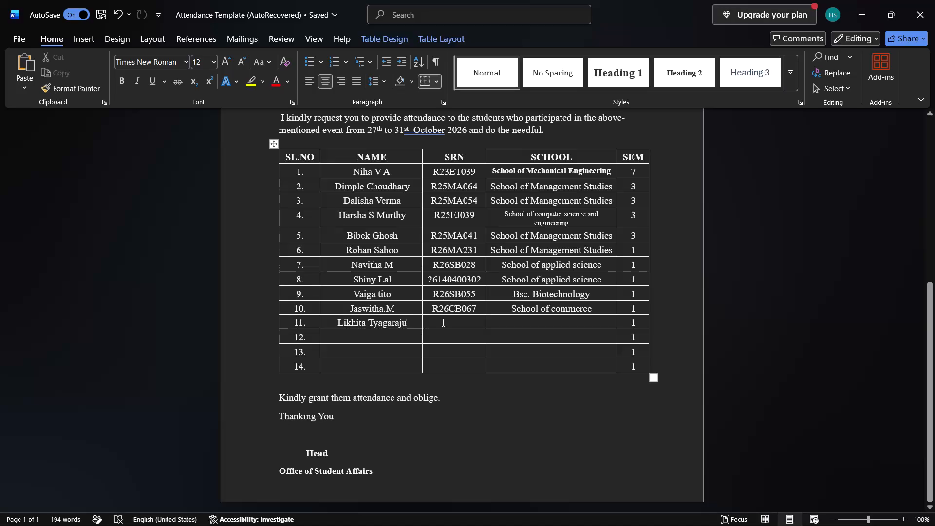
Paste the copied SRN into the empty SRN cell in row 11 of the student table.
key("ctrl+v")
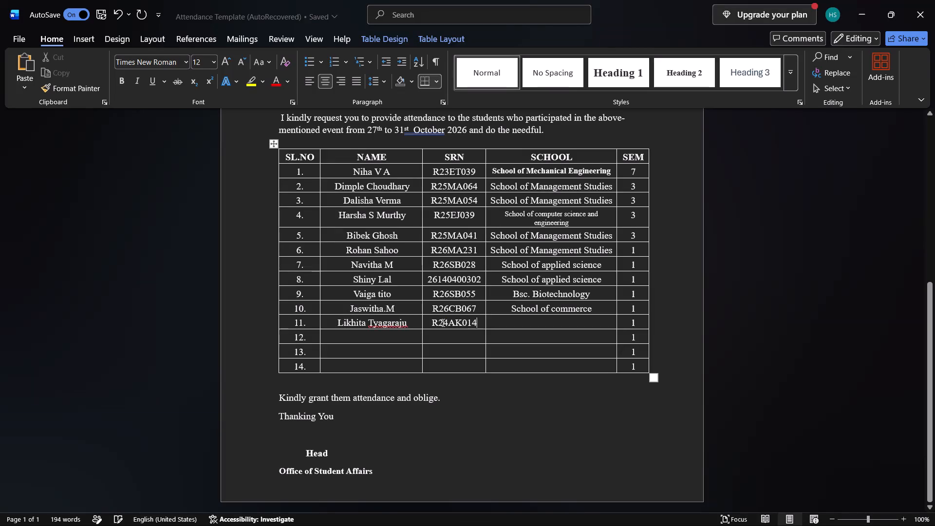
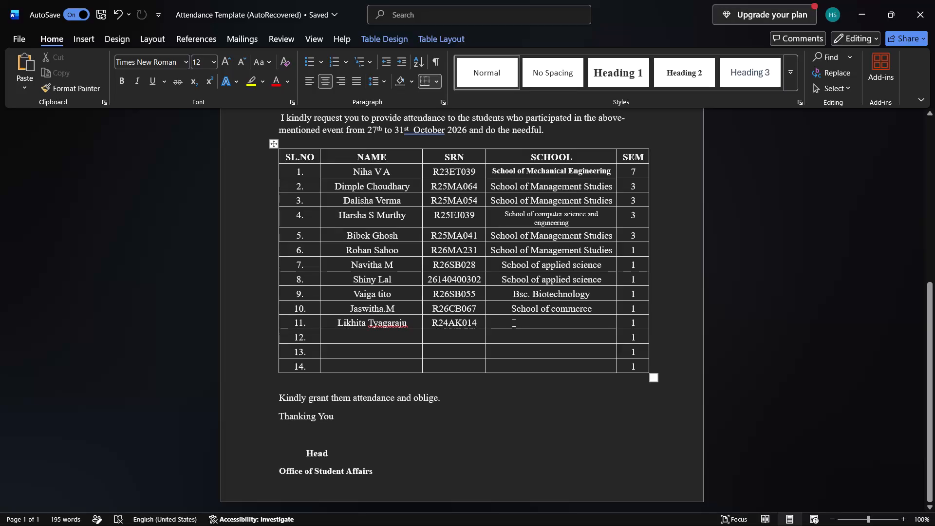
Paste "School of behavioral and psychological sciences" into the empty SCHOOL cell of row 11 in the student table.
left_click(512, 323)
key("ctrl+v")
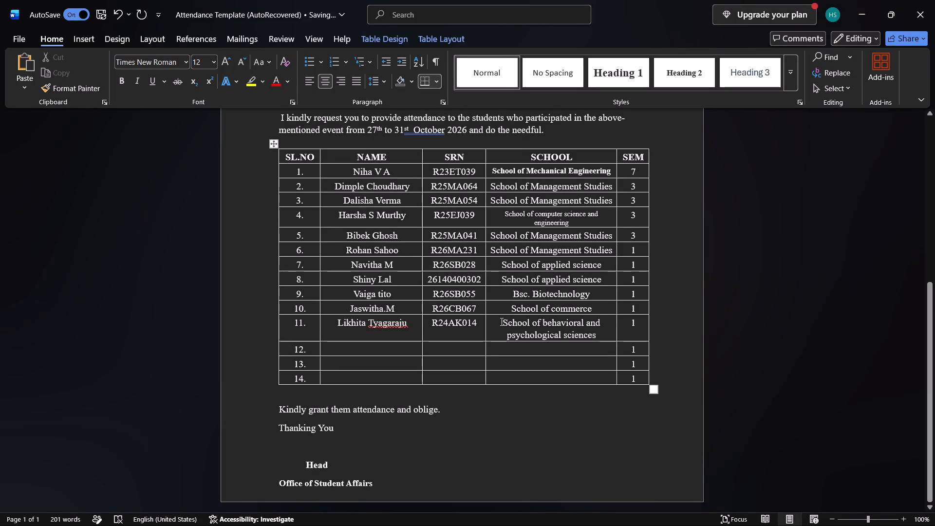
Reduce the font size of the school name in row 11, trying 10 first and settling on 9.
left_click_drag(501, 321, 600, 336)
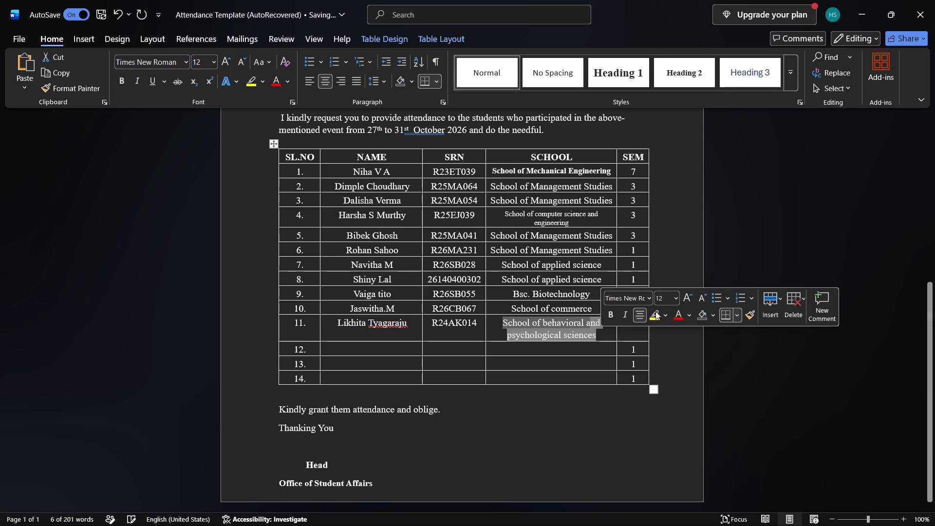
left_click(664, 295)
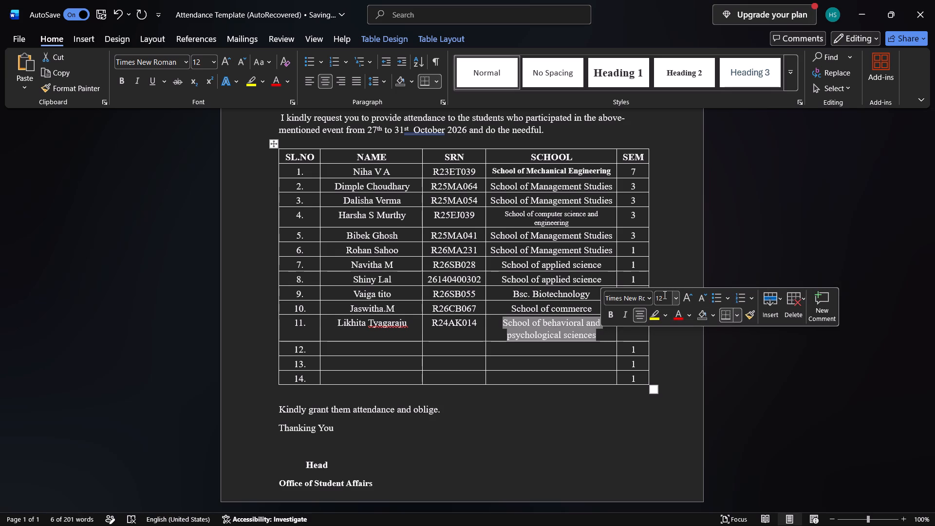
key("BackSpace")
type("10")
key("Return")
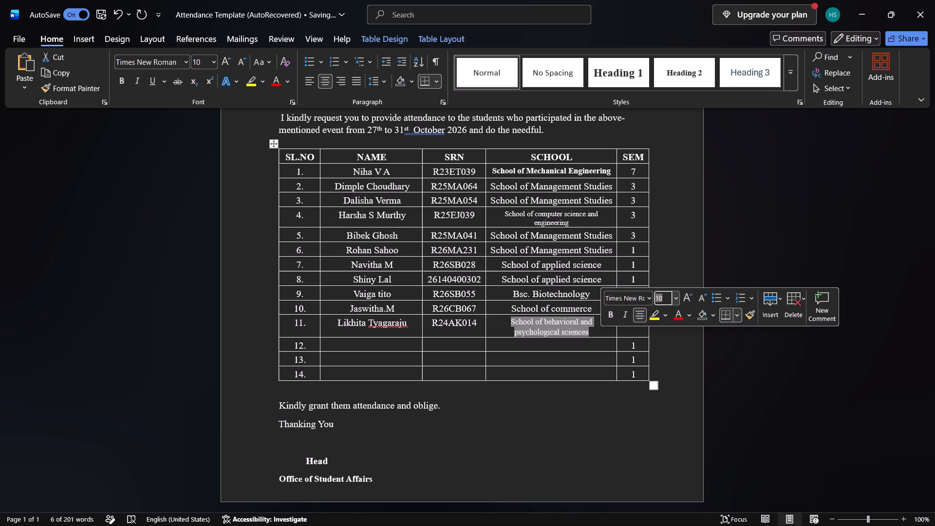
key("BackSpace")
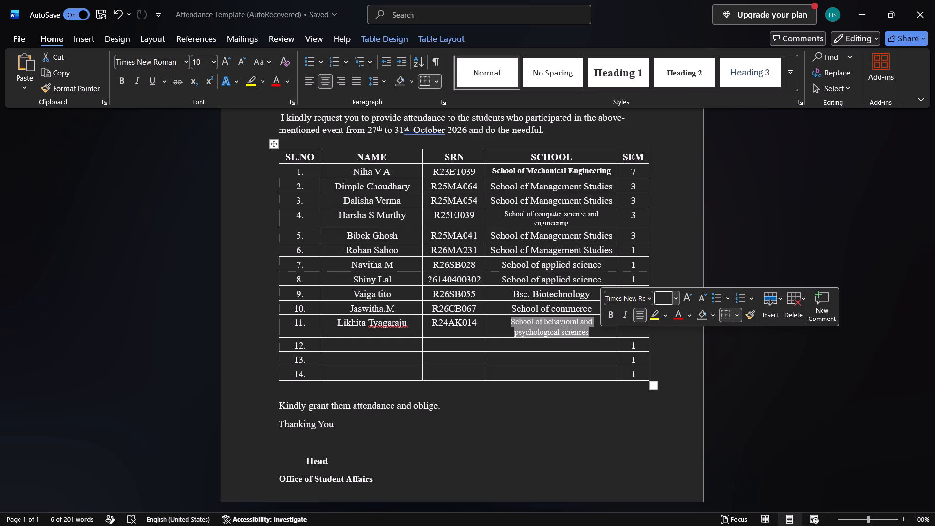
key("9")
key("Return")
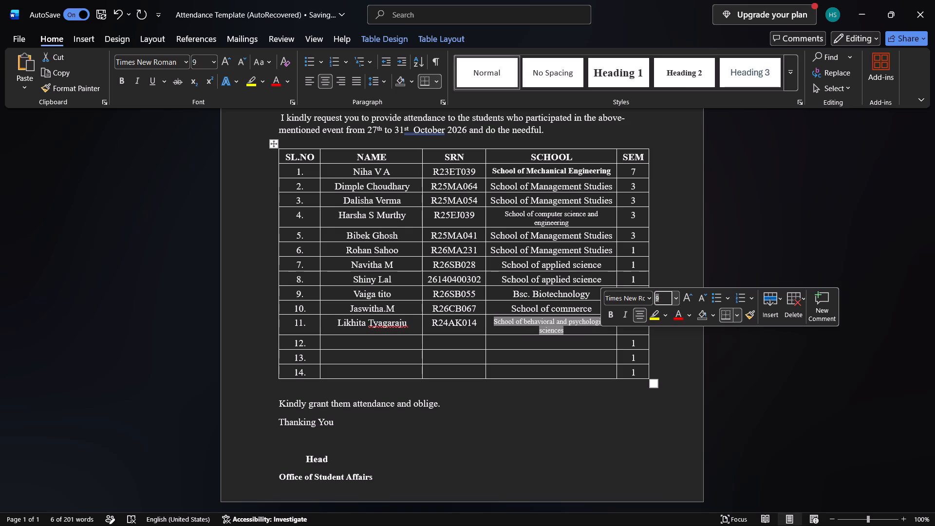
Change the SEM value in row 11 of the student table to 5.
left_click(734, 420)
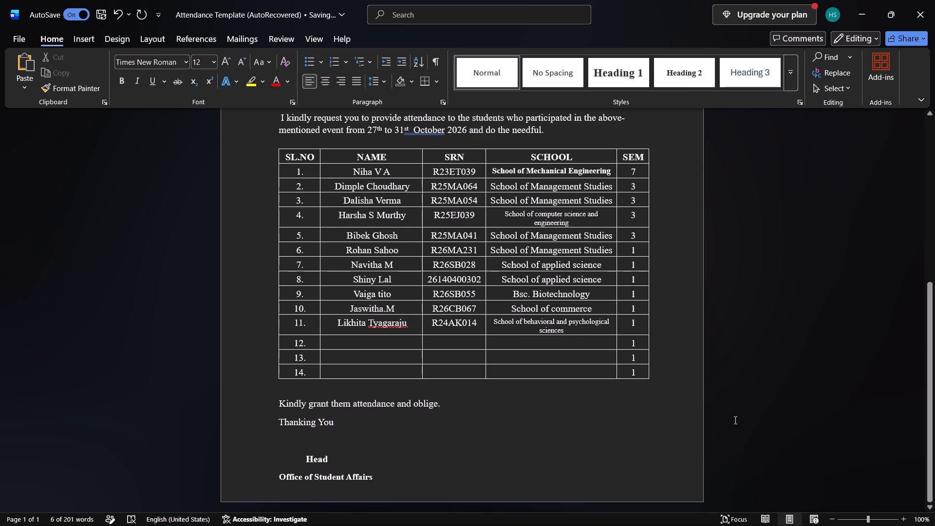
scroll(661, 429, "down", 2)
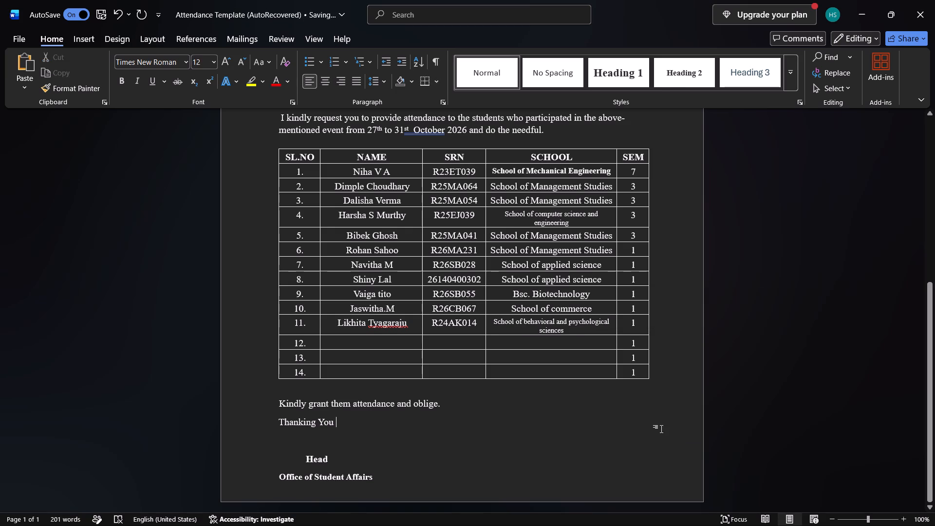
left_click(641, 324)
key("BackSpace")
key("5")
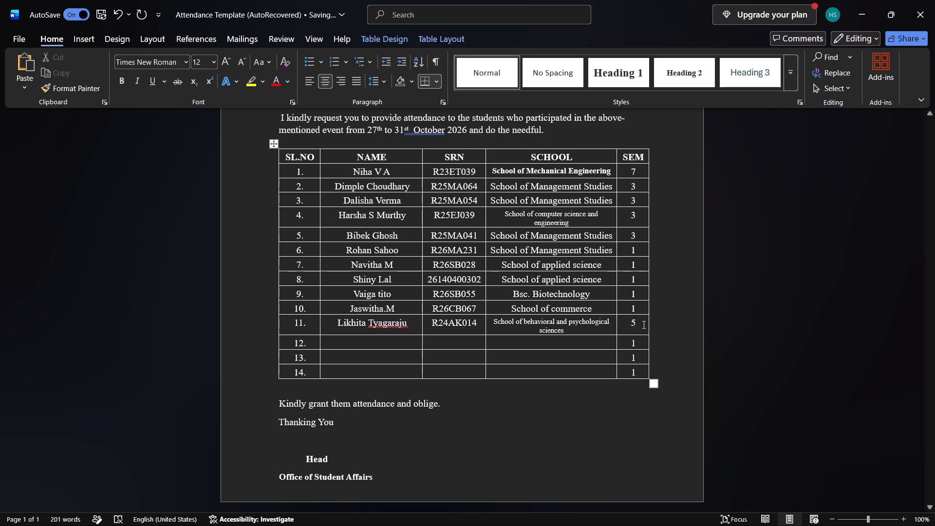
Clear the SEM values from the unused rows 12, 13 and 14 of the student table.
left_click(637, 345)
key("BackSpace")
key("Down")
key("BackSpace")
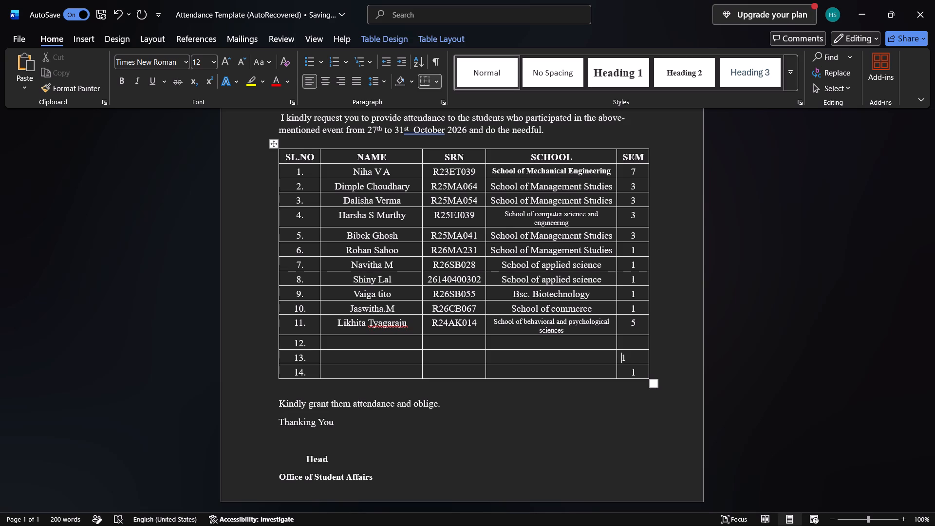
key("Down")
key("BackSpace")
key("Right")
key("BackSpace")
key("Up")
key("Right")
key("BackSpace")
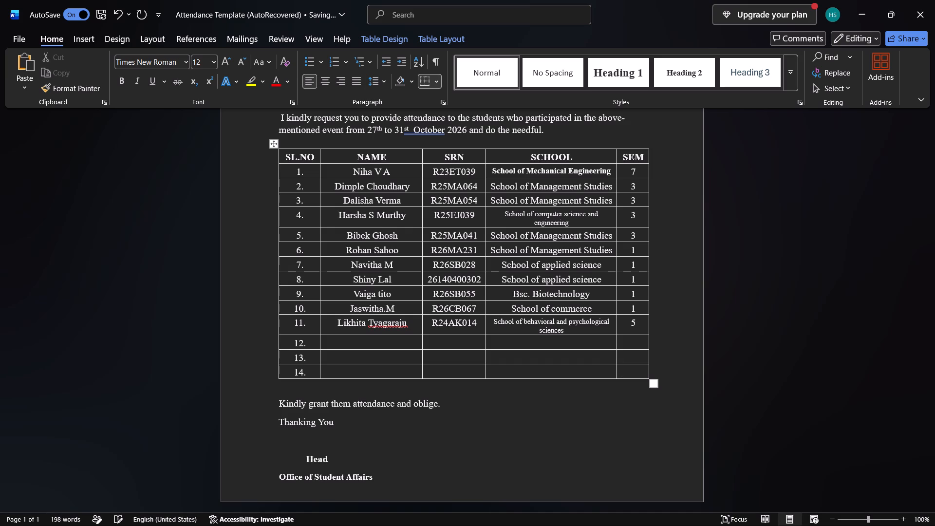
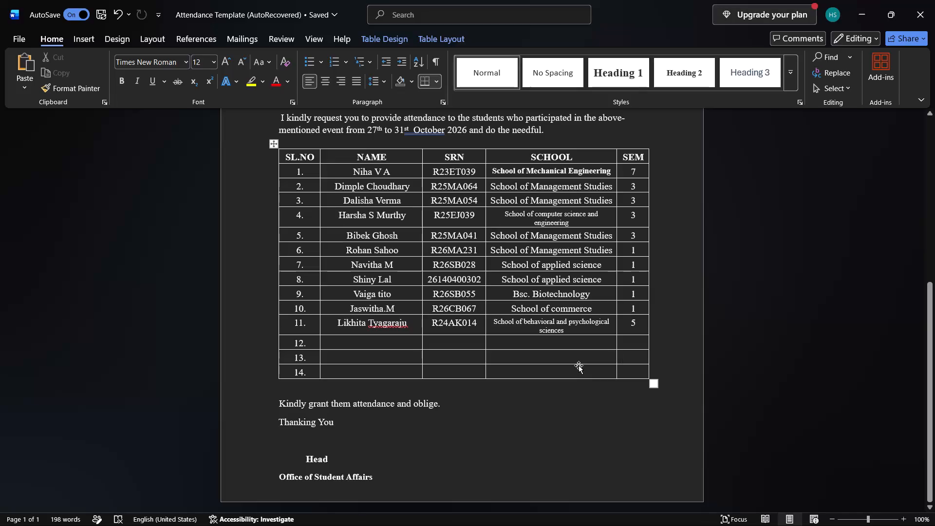
Look over the completed attendance letter and open its file-management view.
scroll(579, 365, "down", 1)
scroll(579, 365, "up", 3)
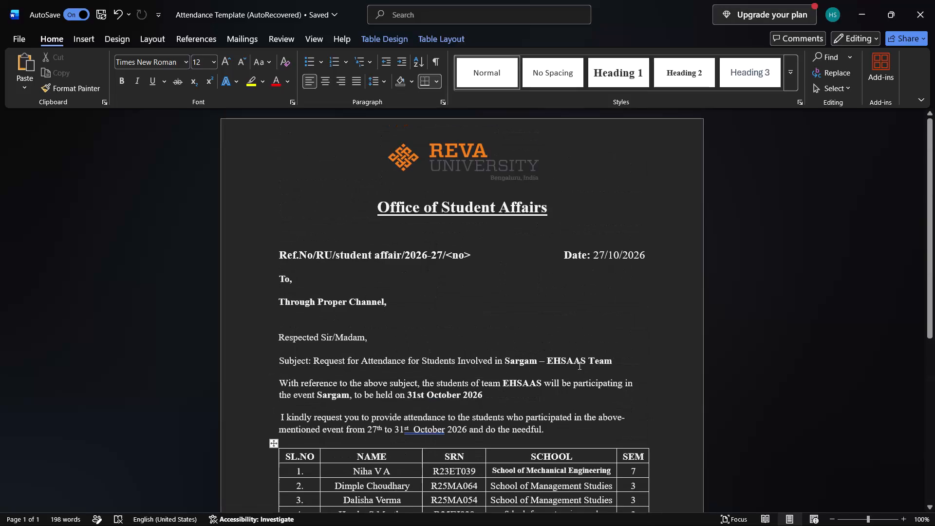
scroll(579, 365, "up", 1)
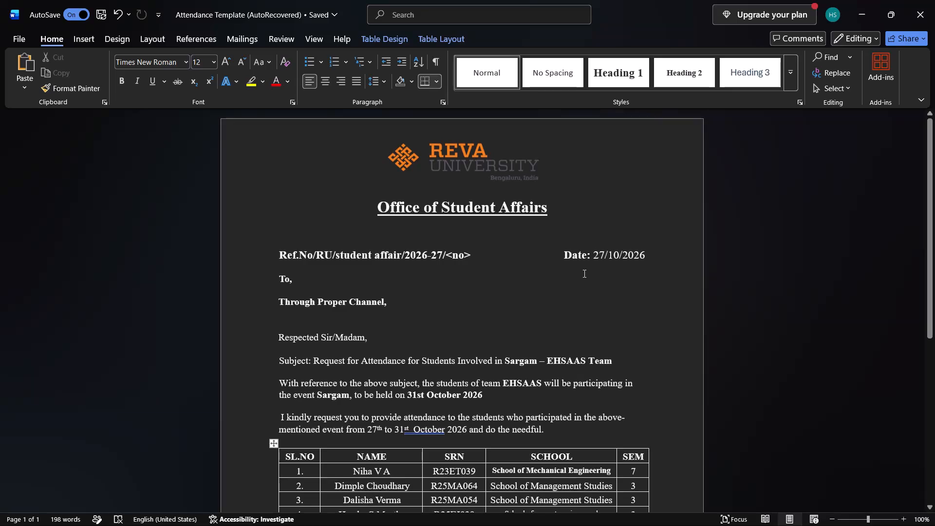
left_click(15, 35)
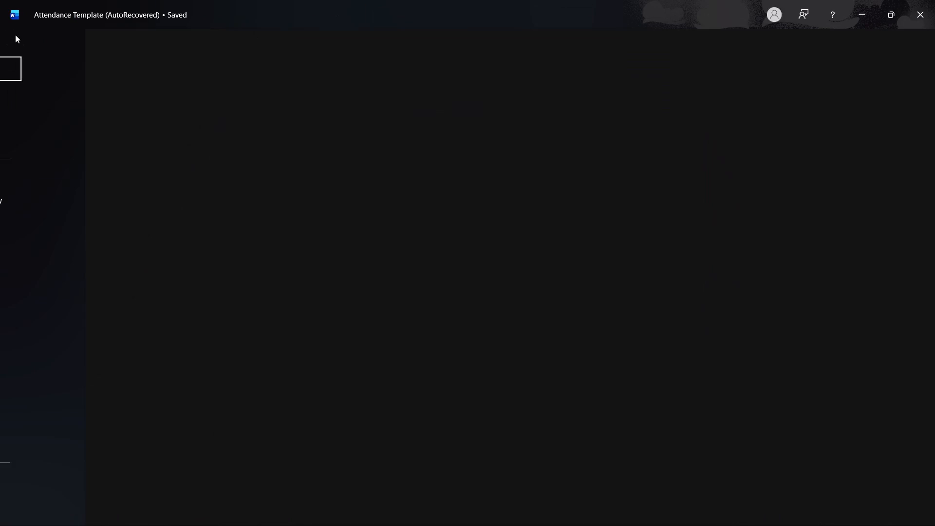
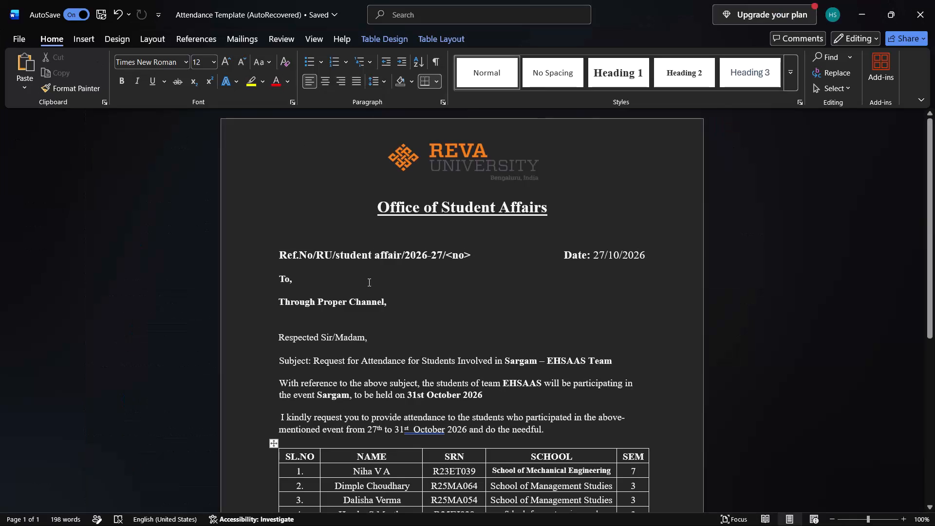
Export the attendance letter as a PDF to the Downloads folder, replacing the suggested file name with Sargum.
scroll(368, 282, "down", 1)
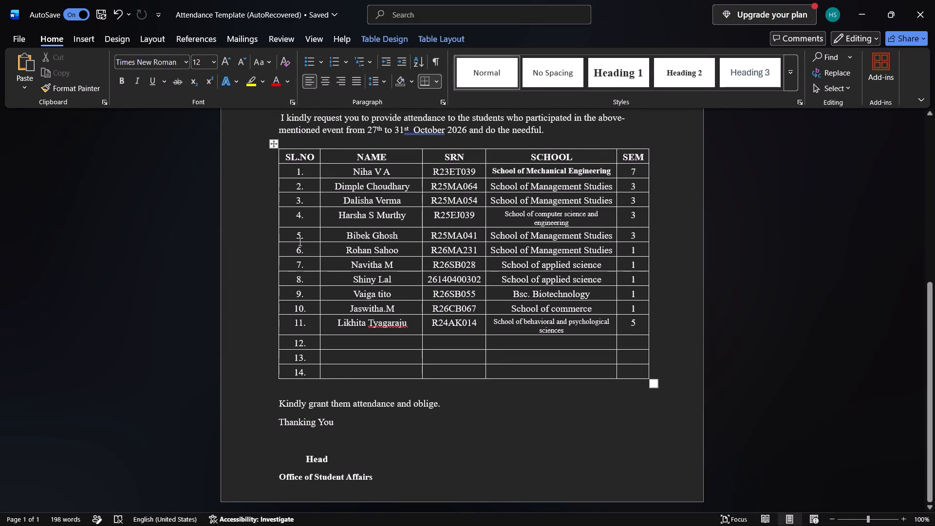
left_click(14, 36)
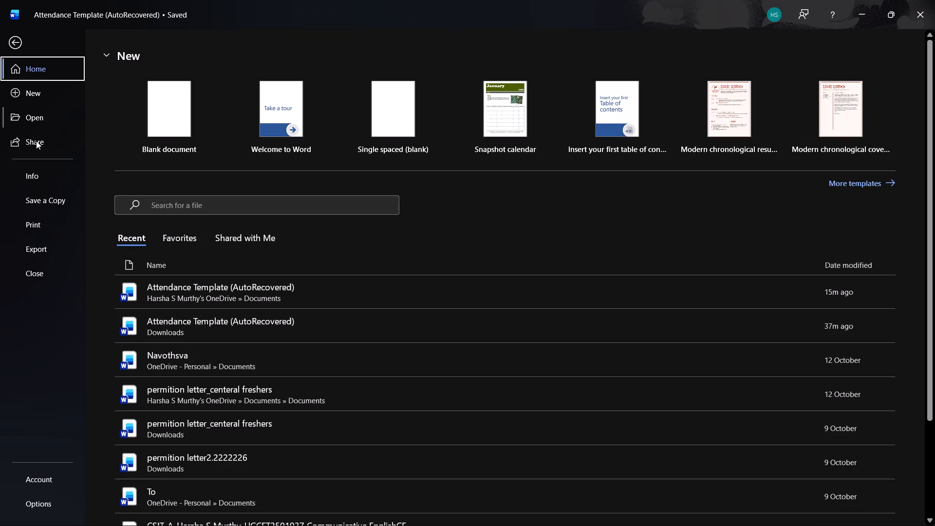
left_click(34, 247)
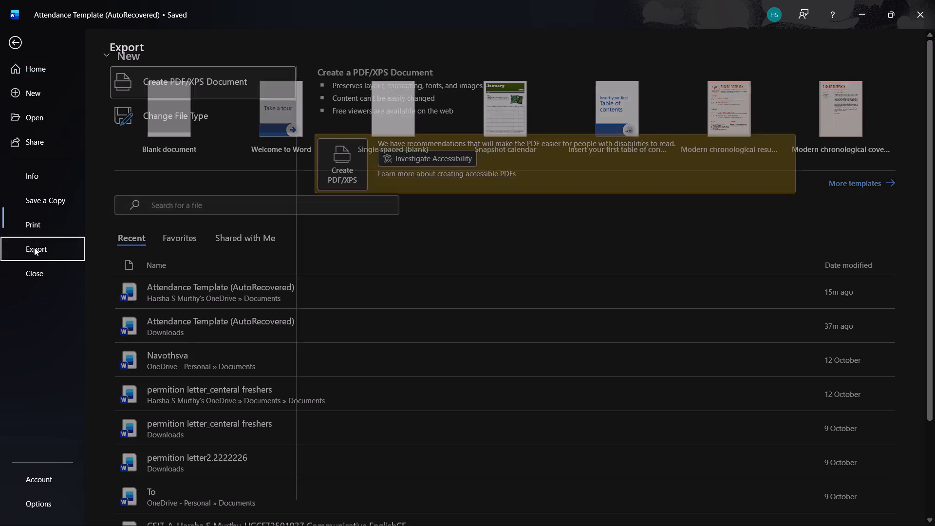
left_click(337, 167)
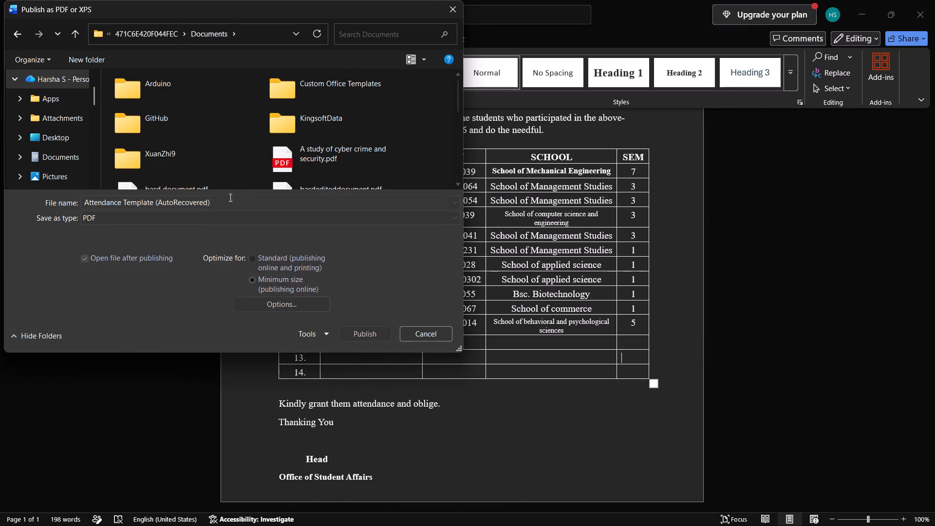
double_click(219, 200)
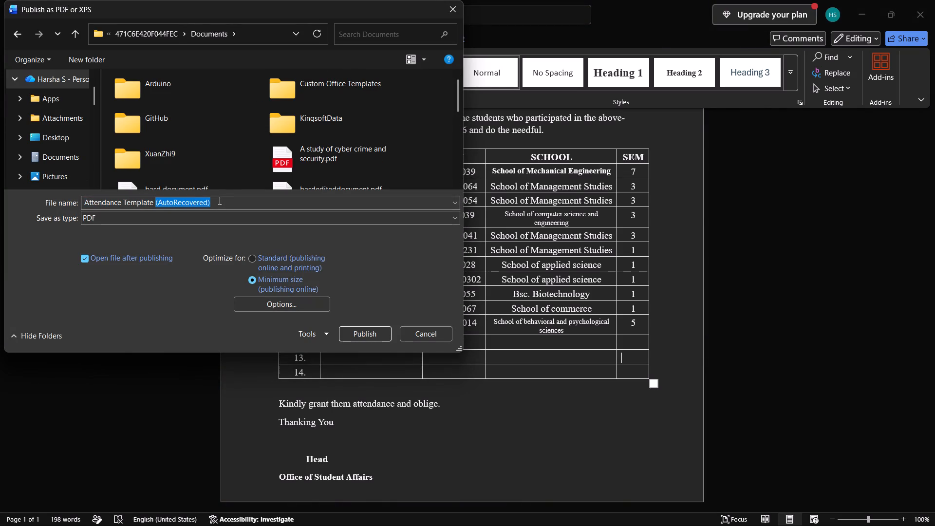
key("BackSpace")
key("BackSpace")
key("BackSpace")
key("BackSpace")
key("BackSpace")
key("BackSpace")
key("BackSpace")
key("BackSpace")
key("BackSpace")
key("BackSpace")
key("BackSpace")
key("BackSpace")
key("BackSpace")
key("BackSpace")
key("BackSpace")
key("BackSpace")
key("BackSpace")
key("BackSpace")
key("BackSpace")
key("BackSpace")
key("BackSpace")
key("BackSpace")
key("BackSpace")
key("BackSpace")
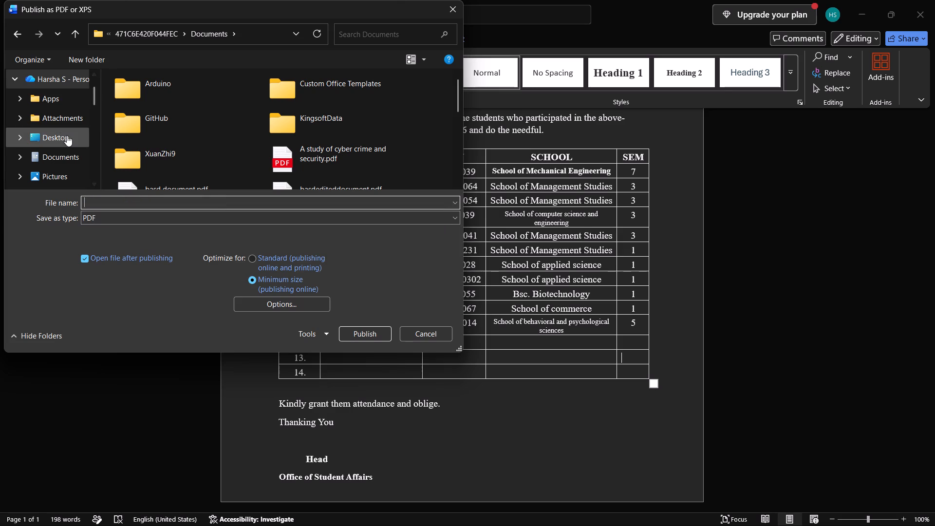
scroll(67, 135, "down", 1)
left_click(63, 111)
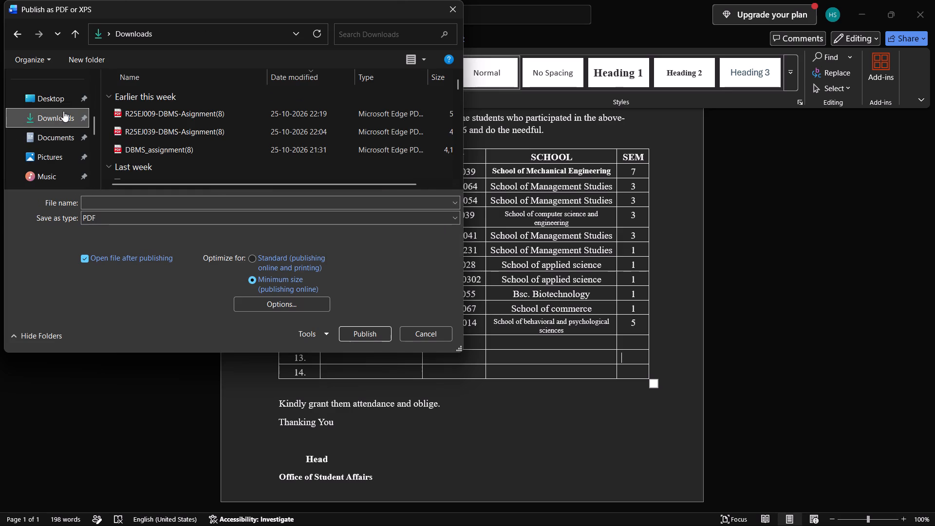
left_click(114, 204)
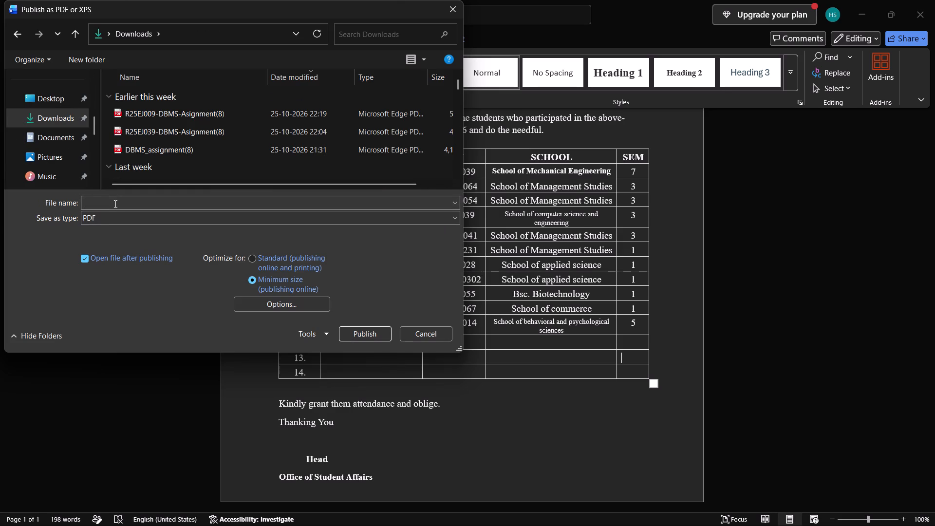
type("Sargum")
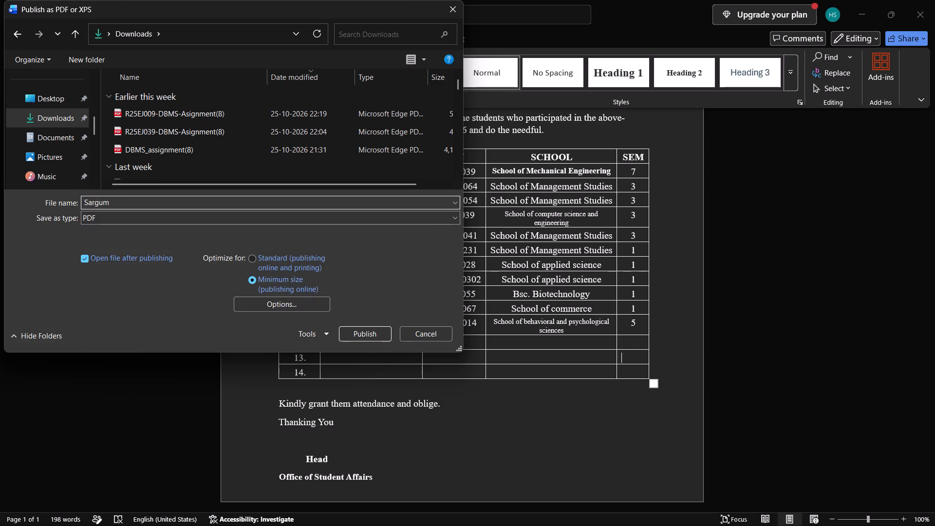
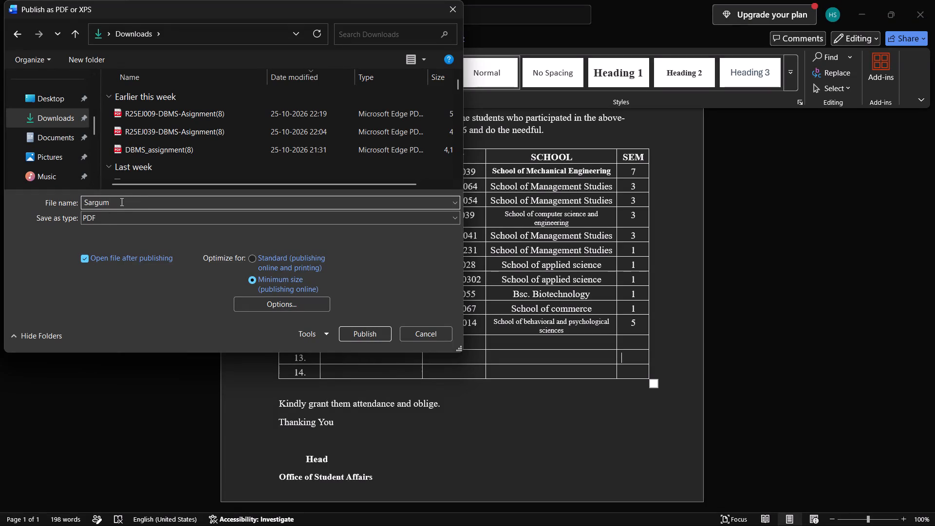
Correct the spelling of the PDF's file name to Sargam.
key("Left")
key("BackSpace")
key("a")
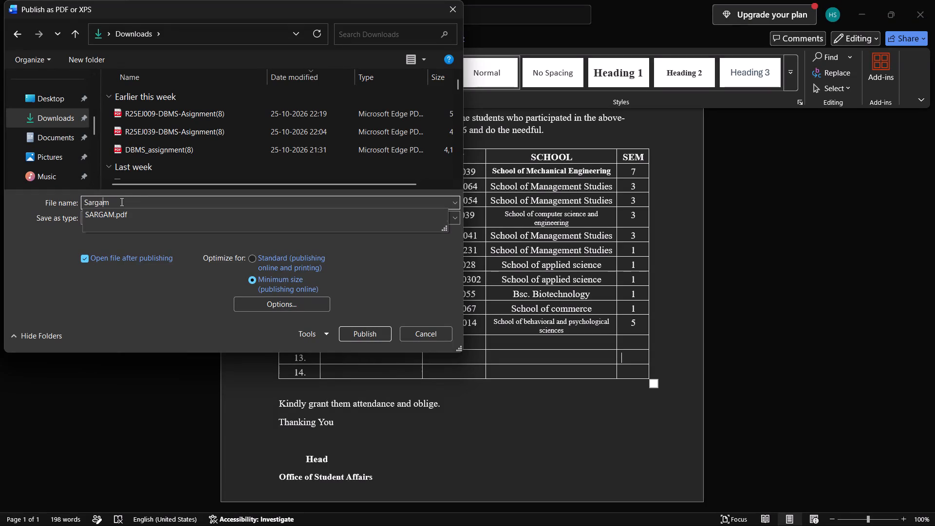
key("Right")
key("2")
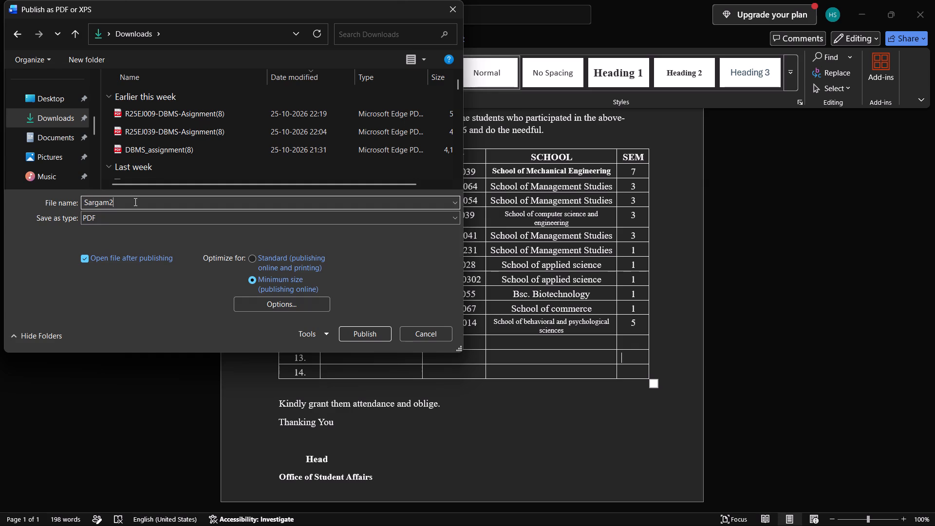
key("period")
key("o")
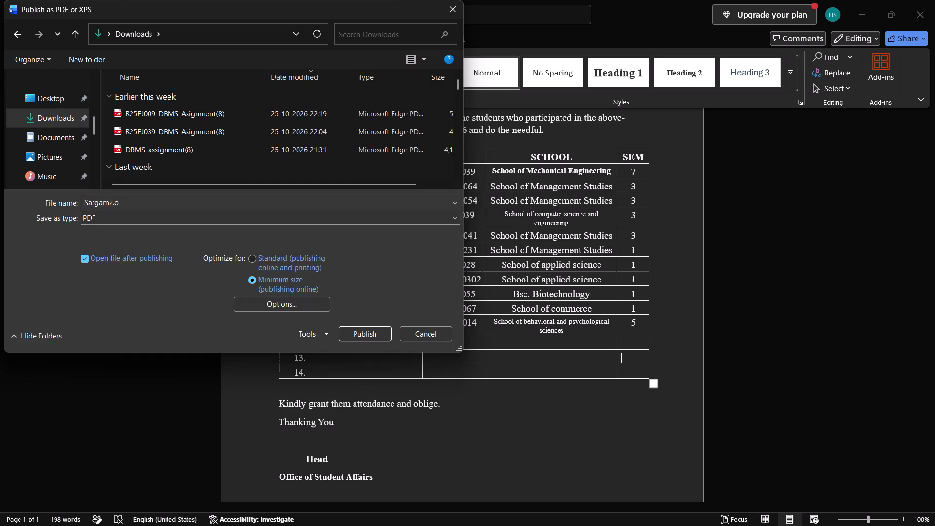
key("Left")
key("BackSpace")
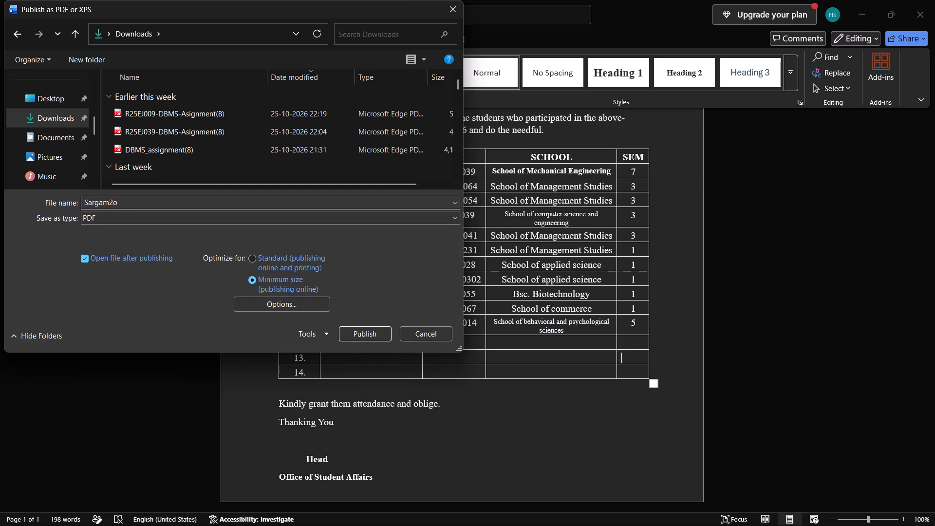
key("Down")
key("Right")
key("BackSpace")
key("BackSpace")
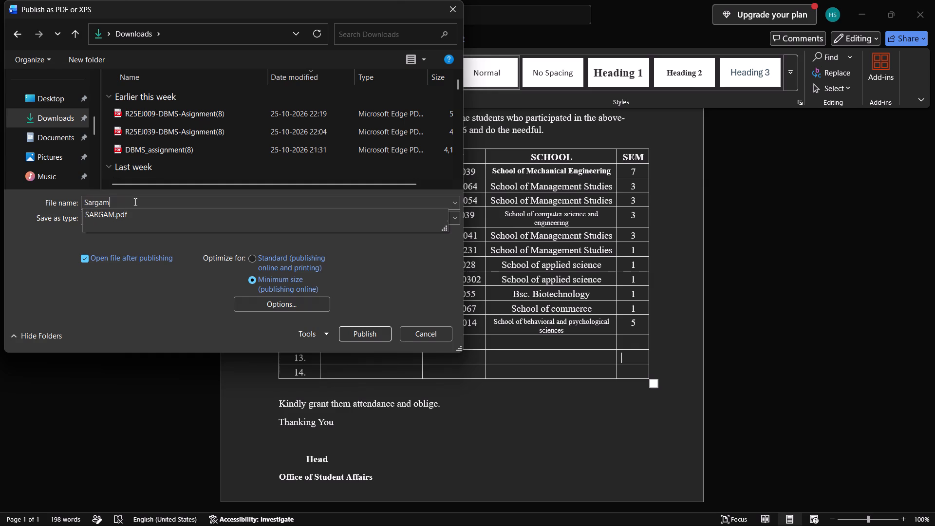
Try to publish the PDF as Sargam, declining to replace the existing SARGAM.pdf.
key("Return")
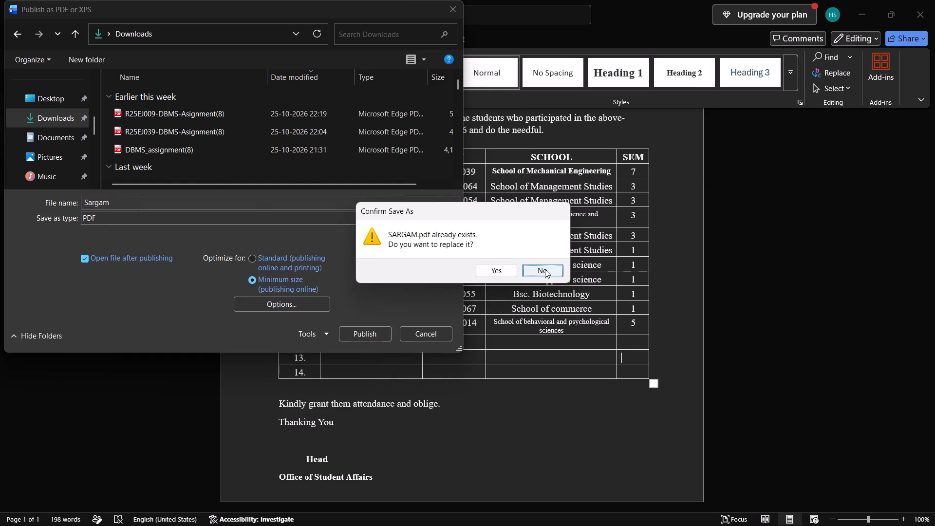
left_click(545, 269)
Extend the file name to Sargam-permit-letter and publish the PDF to the Downloads folder.
left_click(154, 201)
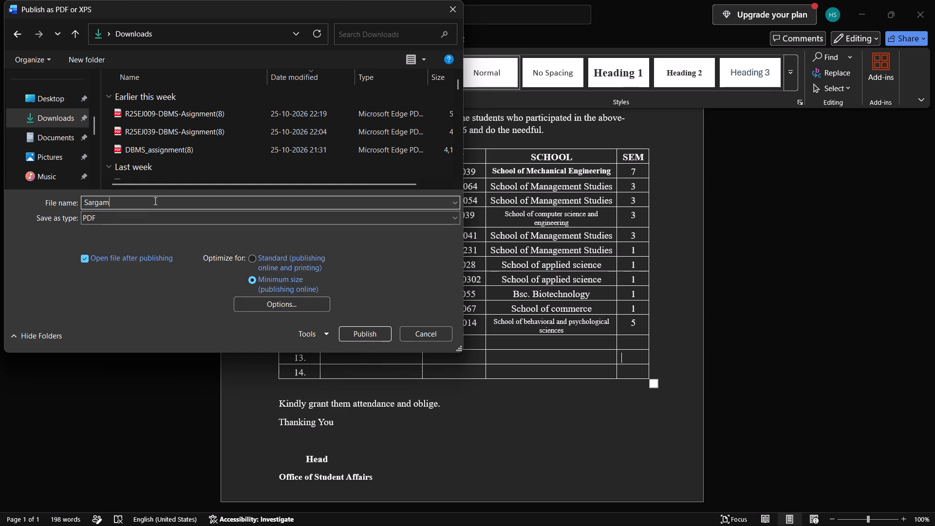
key("minus")
type("permit")
key("space")
key("BackSpace")
type("-letter")
key("Return")
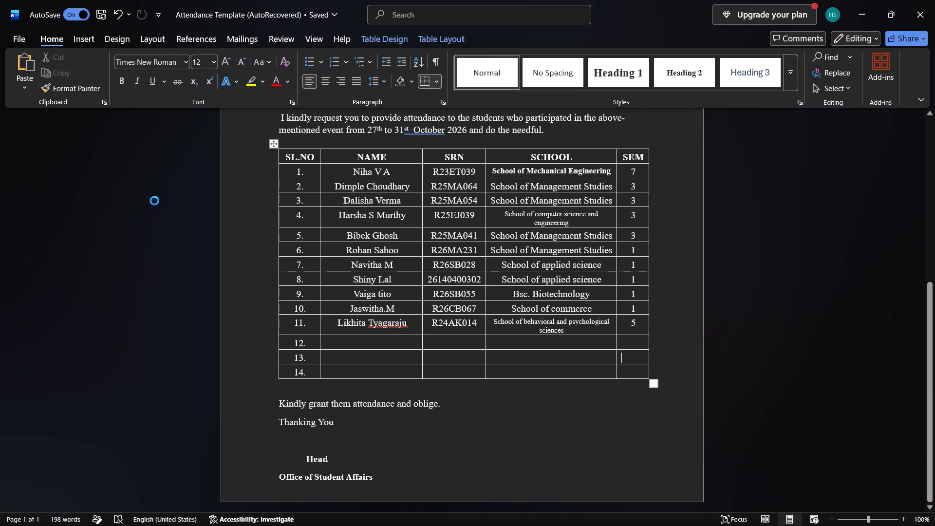
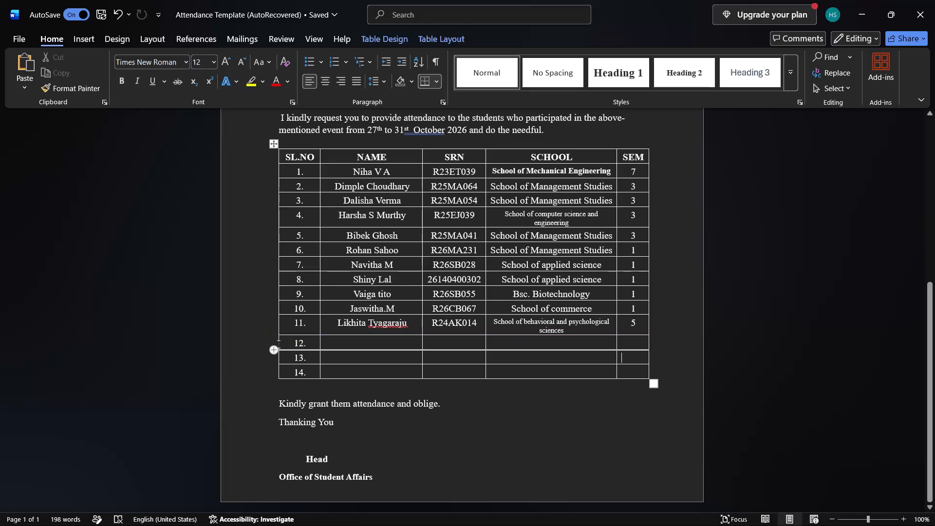
Delete the empty rows numbered 12 to 14 at the end of the student table.
left_click_drag(276, 341, 286, 337)
key("Delete")
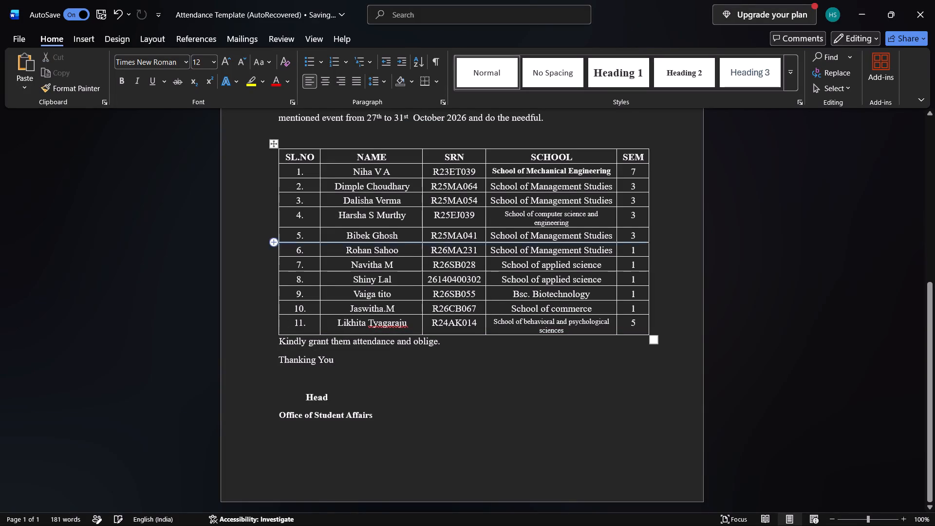
Start exporting the updated letter as a PDF and browse the folder list for a save location.
left_click(18, 35)
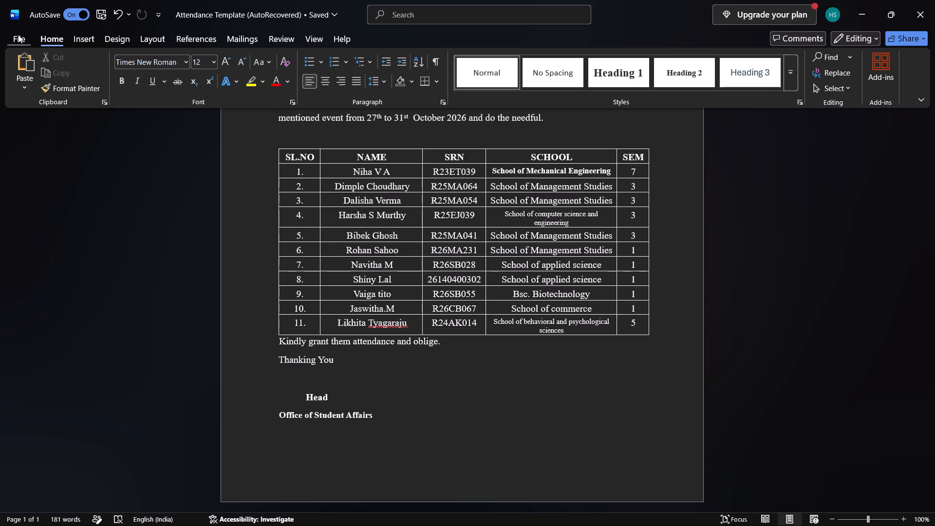
left_click(37, 241)
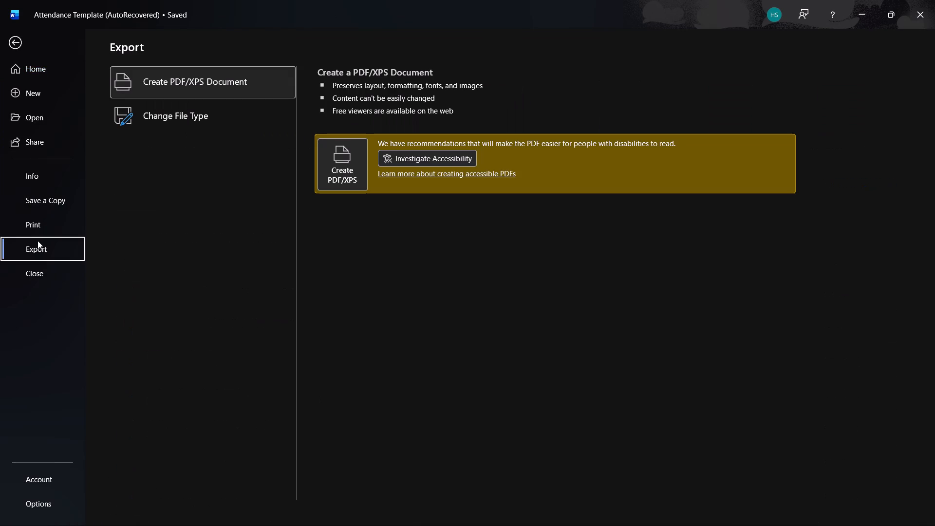
left_click(338, 168)
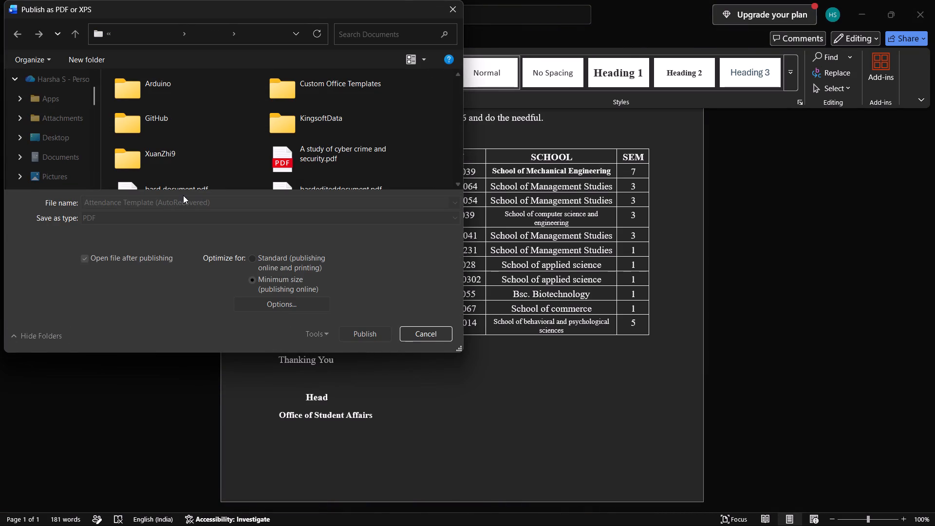
scroll(41, 147, "down", 3)
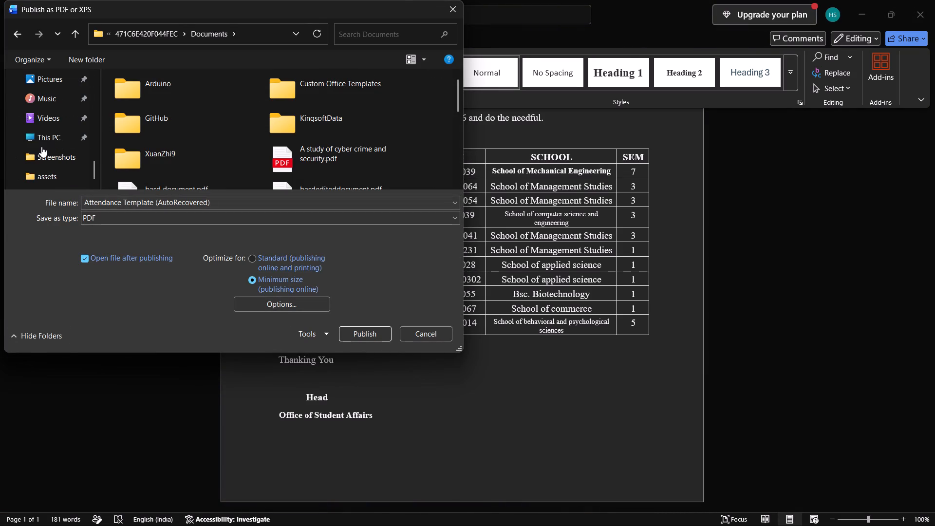
scroll(41, 147, "up", 1)
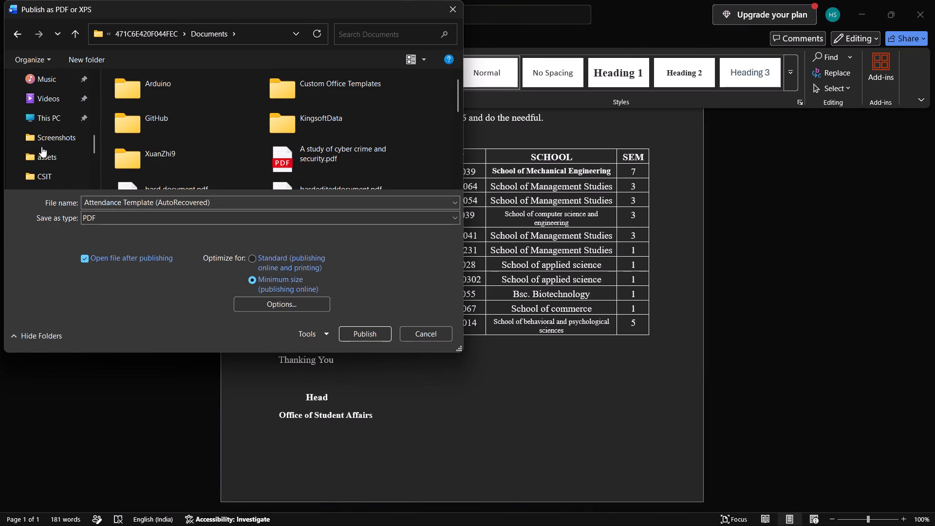
left_click(60, 117)
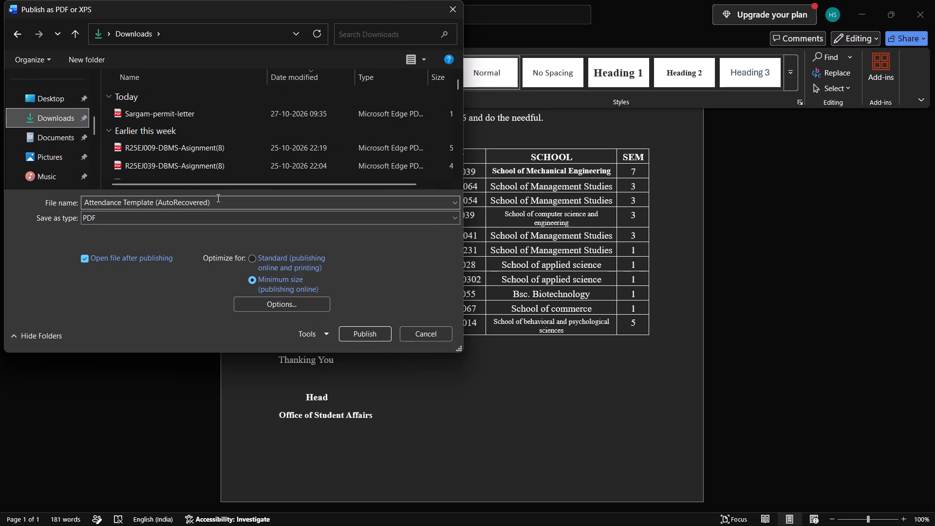
left_click_drag(195, 111, 169, 114)
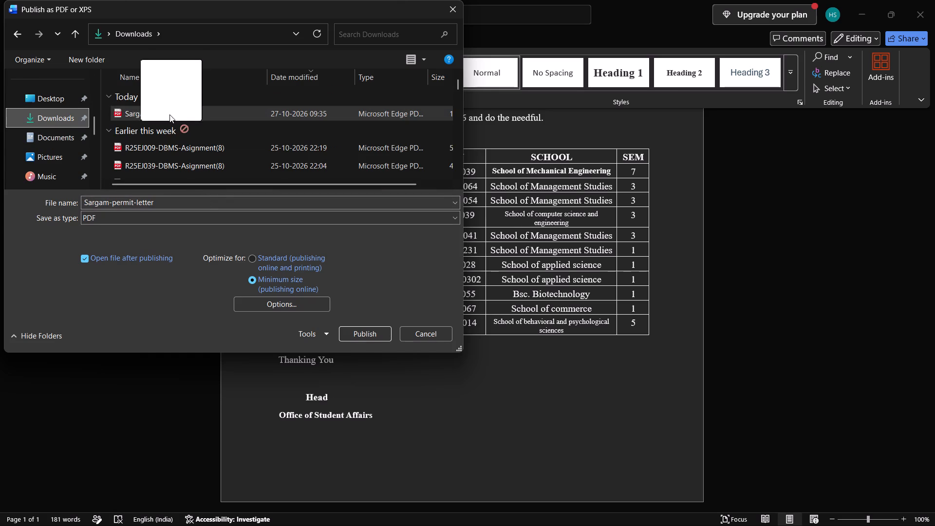
left_click_drag(169, 114, 168, 115)
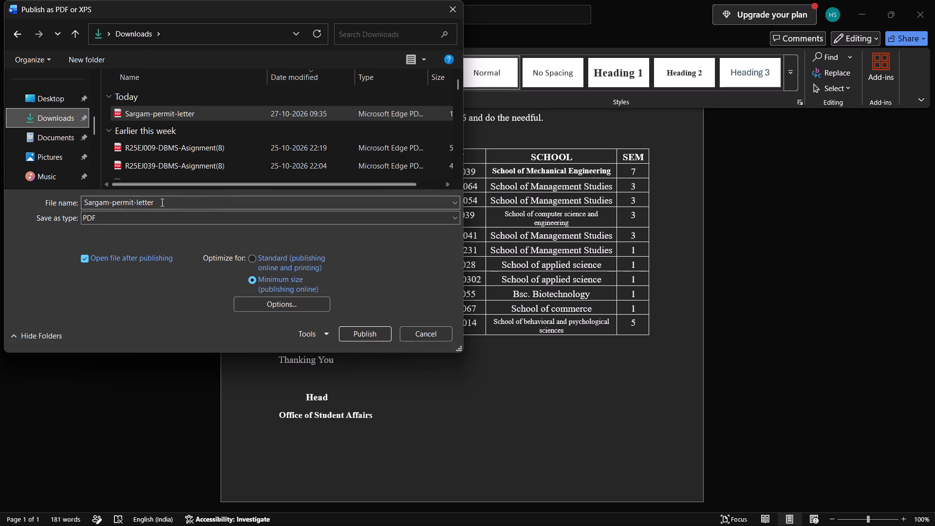
left_click(161, 203)
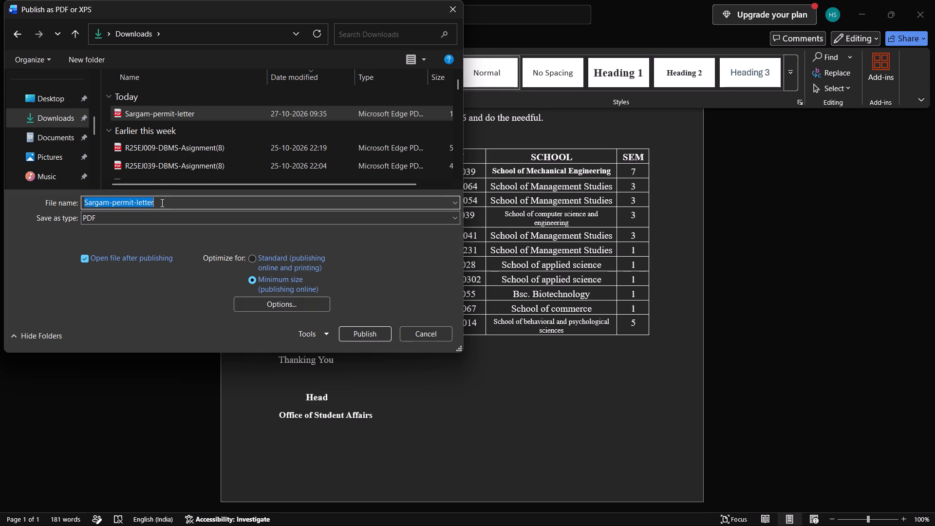